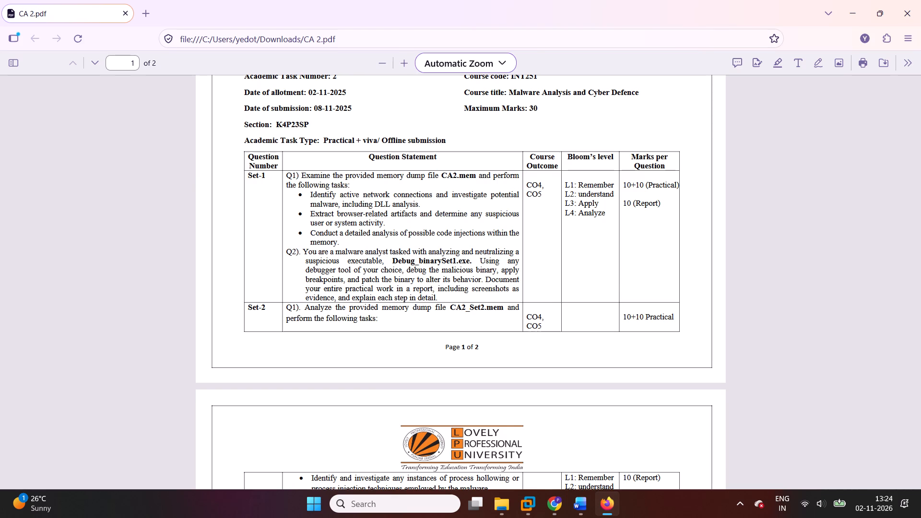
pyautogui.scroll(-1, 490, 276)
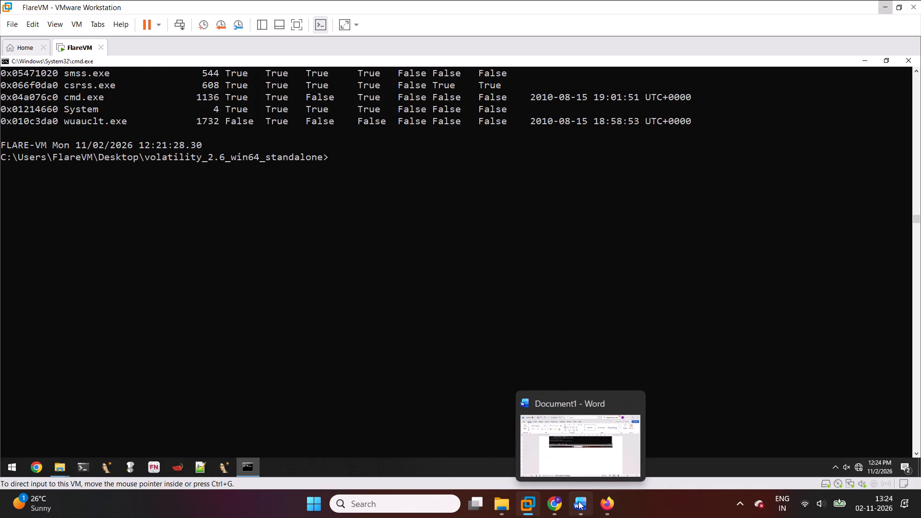
pyautogui.click(568, 441)
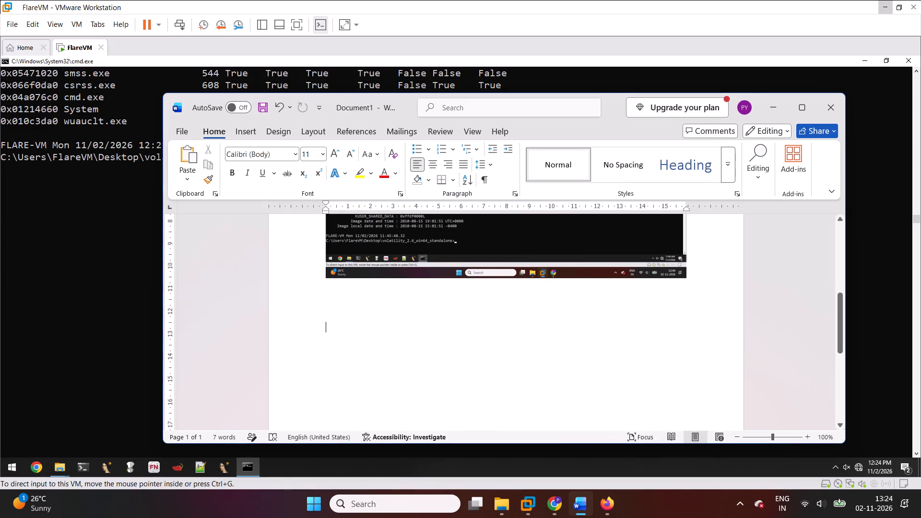
pyautogui.scroll(4, 408, 315)
pyautogui.click(417, 306)
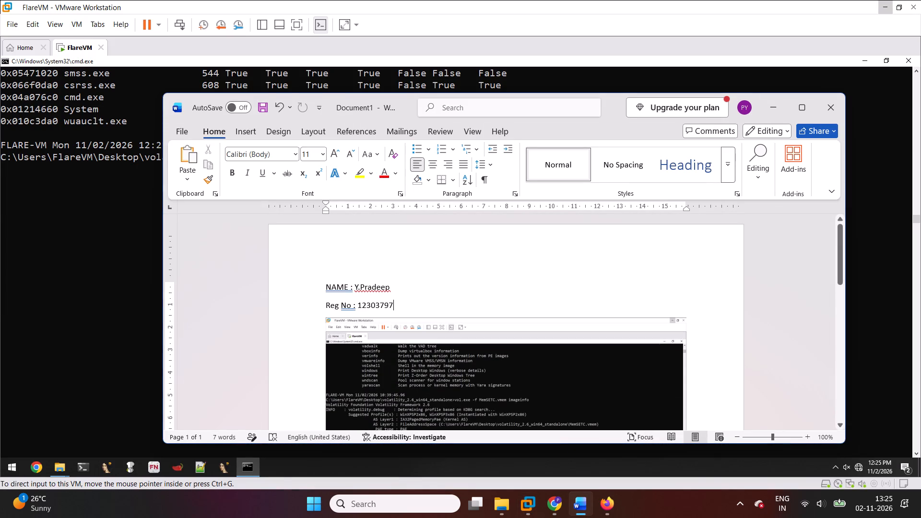
pyautogui.press('Return')
pyautogui.write('CA -1')
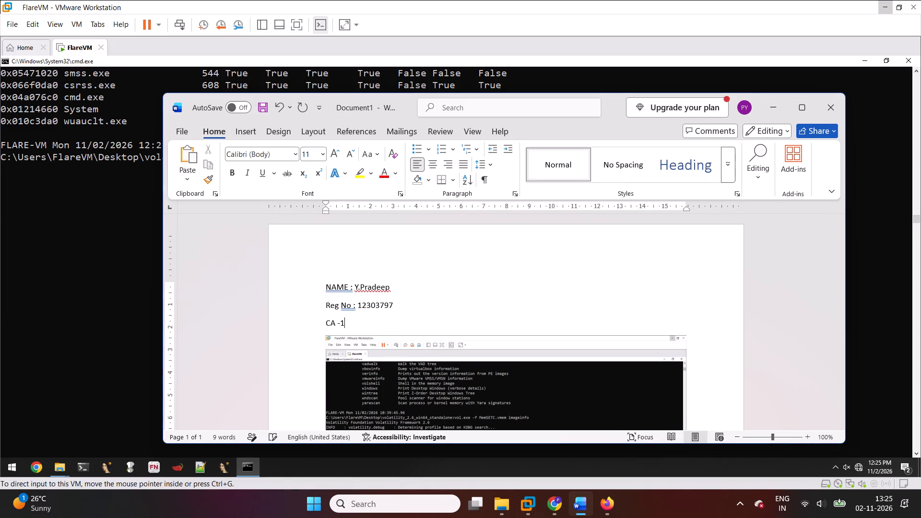
pyautogui.press('BackSpace')
pyautogui.press('2')
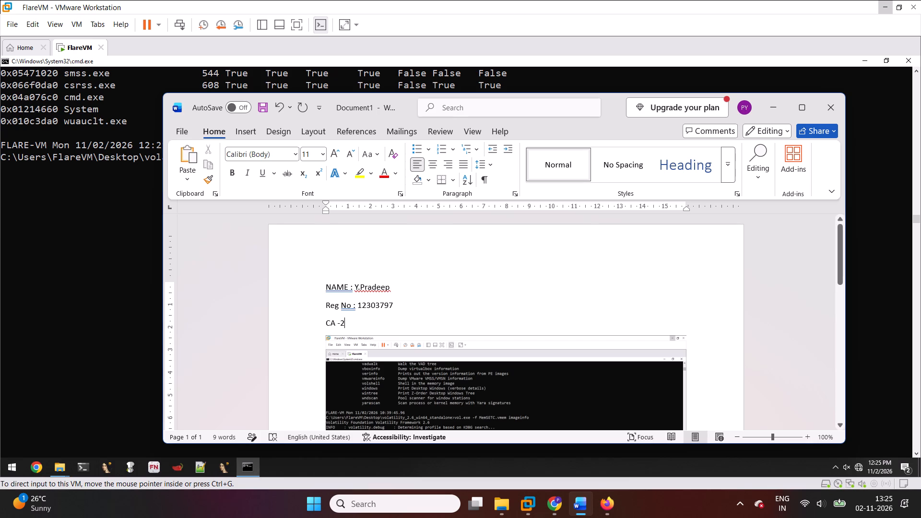
# Insert a "Roll no:" line with the student's roll number between the registration number and the "CA -2" line.
pyautogui.click(394, 301)
pyautogui.press('Return')
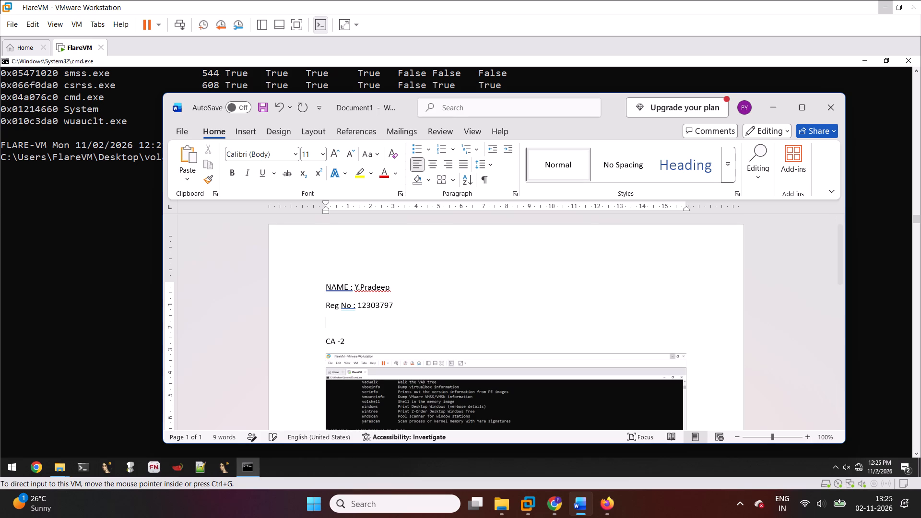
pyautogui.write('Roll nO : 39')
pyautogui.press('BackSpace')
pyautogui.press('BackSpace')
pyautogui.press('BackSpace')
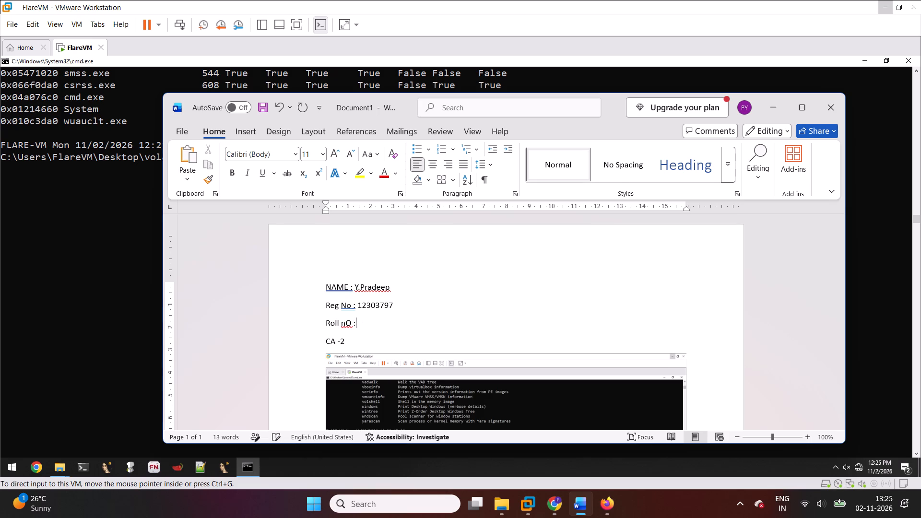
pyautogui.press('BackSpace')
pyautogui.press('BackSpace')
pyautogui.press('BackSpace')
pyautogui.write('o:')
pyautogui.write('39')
# Return to the FlareVM command prompt and bring up the Volatility pslist output.
pyautogui.scroll(-1, 394, 301)
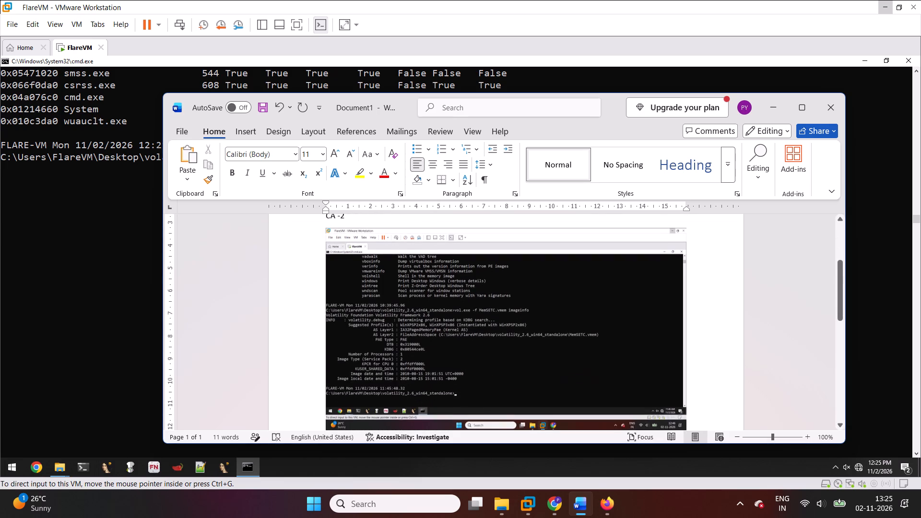
pyautogui.scroll(1, 422, 305)
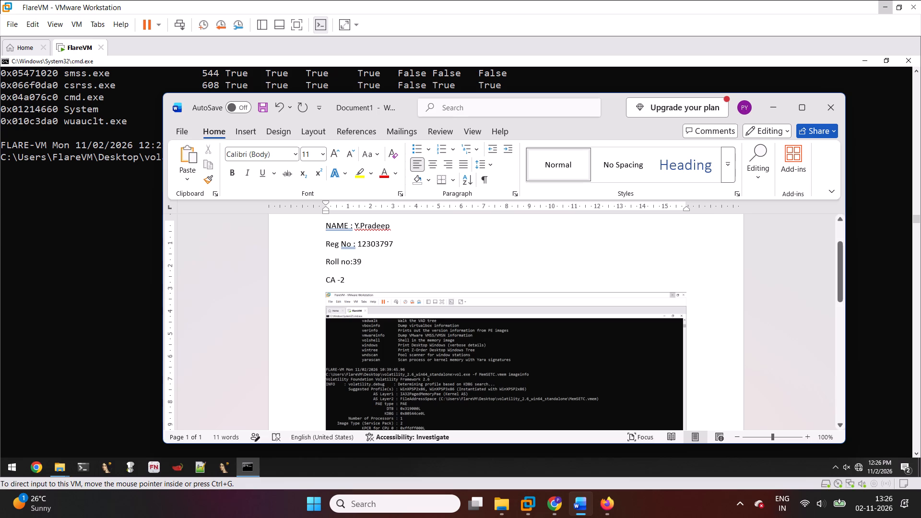
pyautogui.scroll(-1, 618, 350)
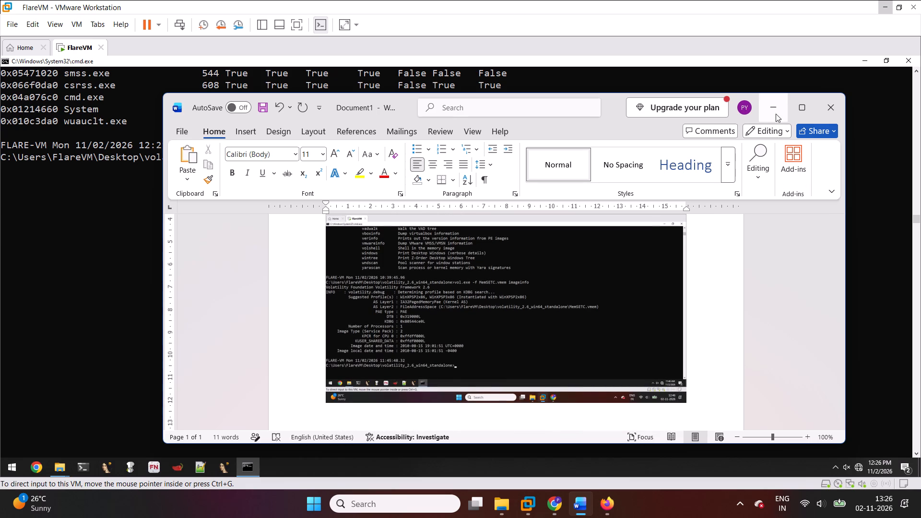
pyautogui.click(774, 106)
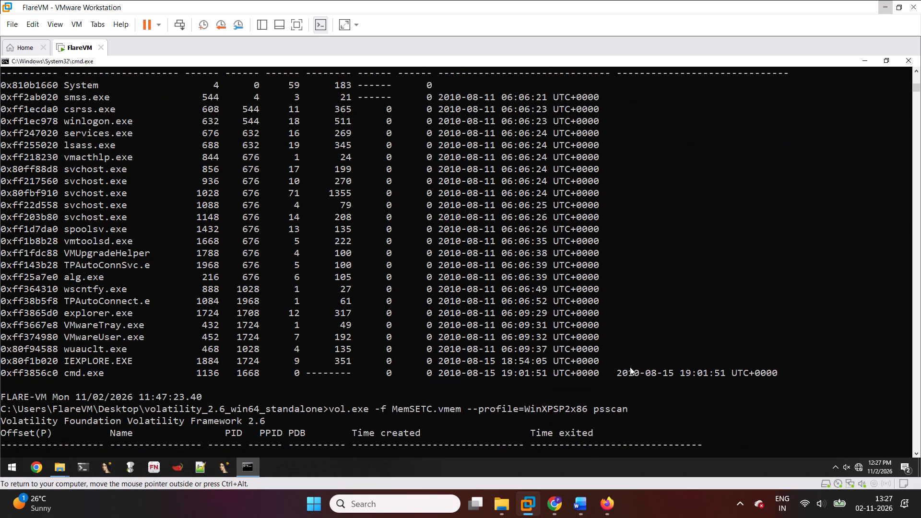
# Insert the Gallery picture Screenshot (128) below the imageinfo screenshot in the Word report.
pyautogui.click(591, 447)
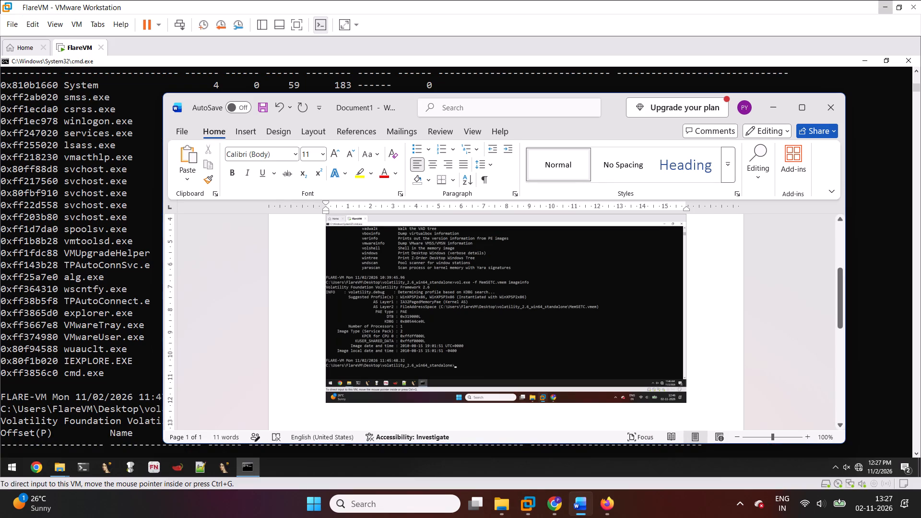
pyautogui.scroll(-1, 436, 414)
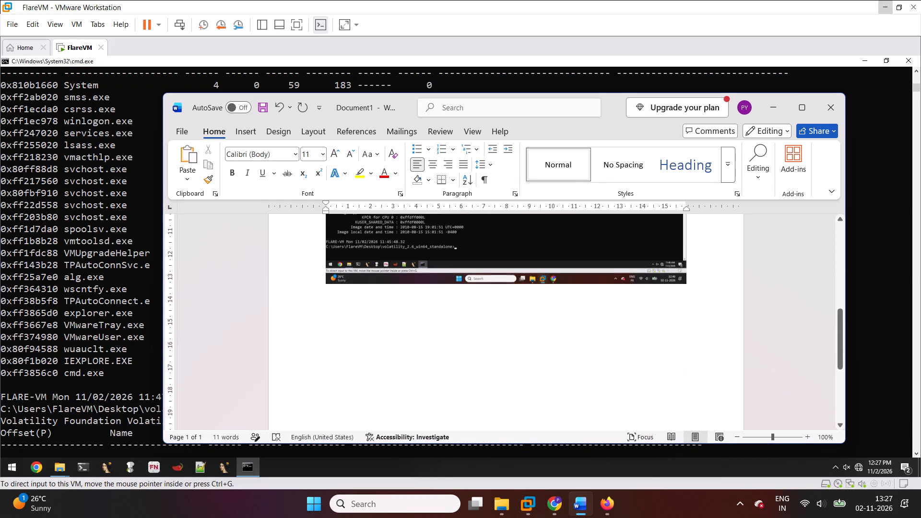
pyautogui.scroll(-1, 436, 414)
pyautogui.click(408, 329)
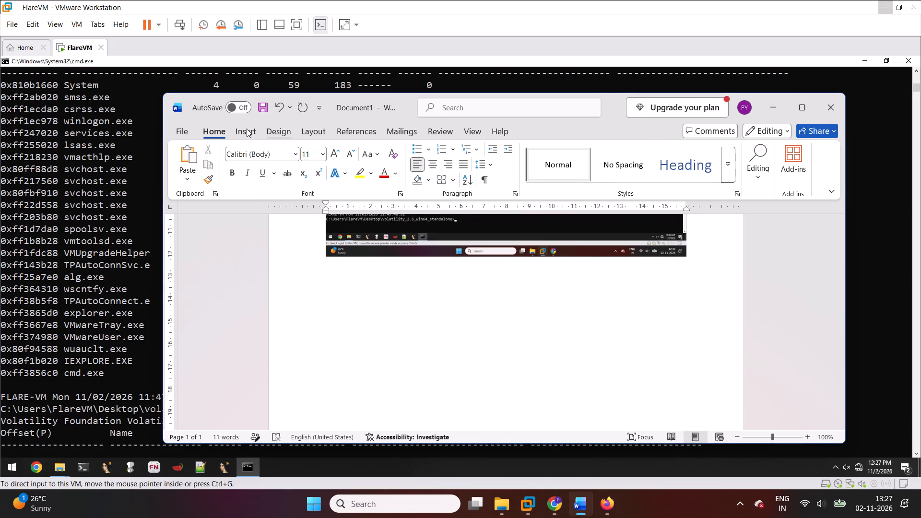
pyautogui.click(244, 129)
pyautogui.click(257, 178)
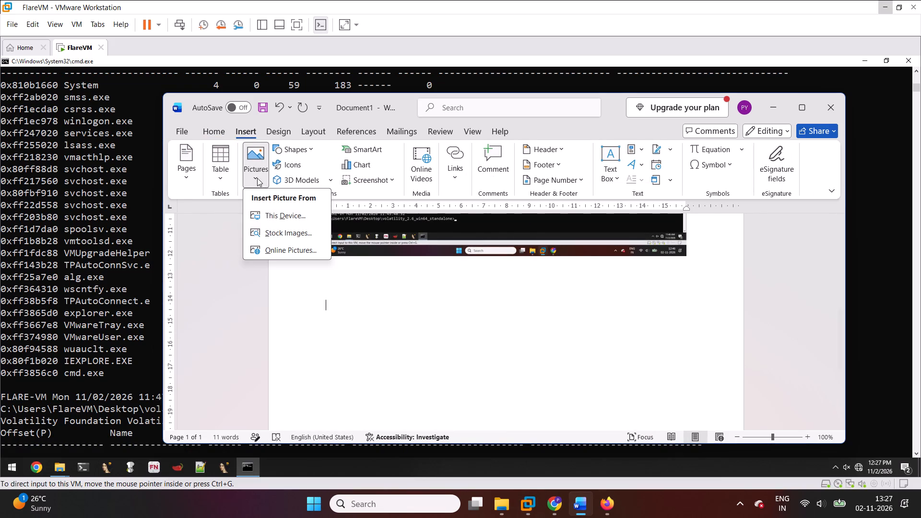
pyautogui.click(266, 213)
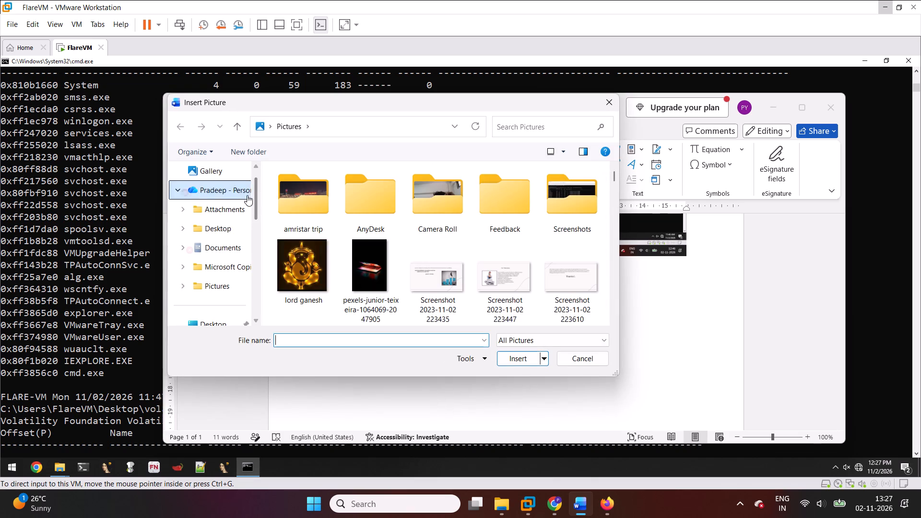
pyautogui.scroll(2, 215, 212)
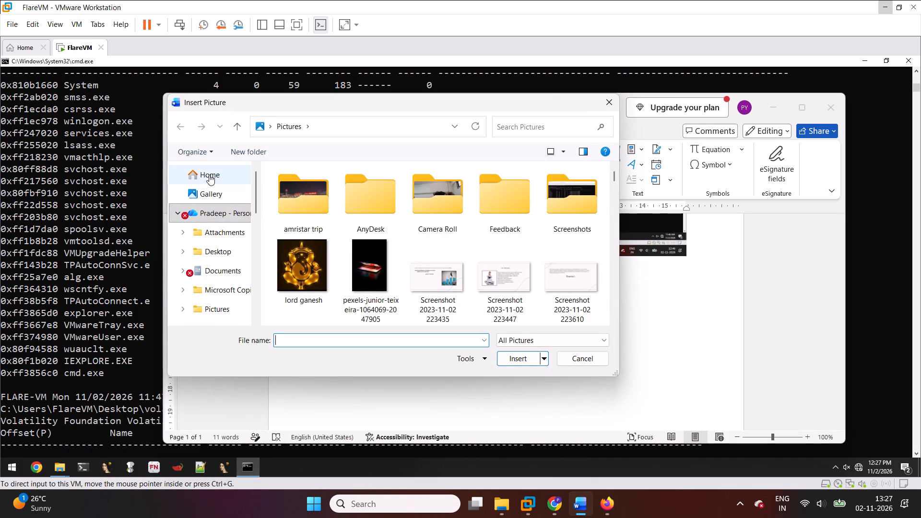
pyautogui.doubleClick(209, 175)
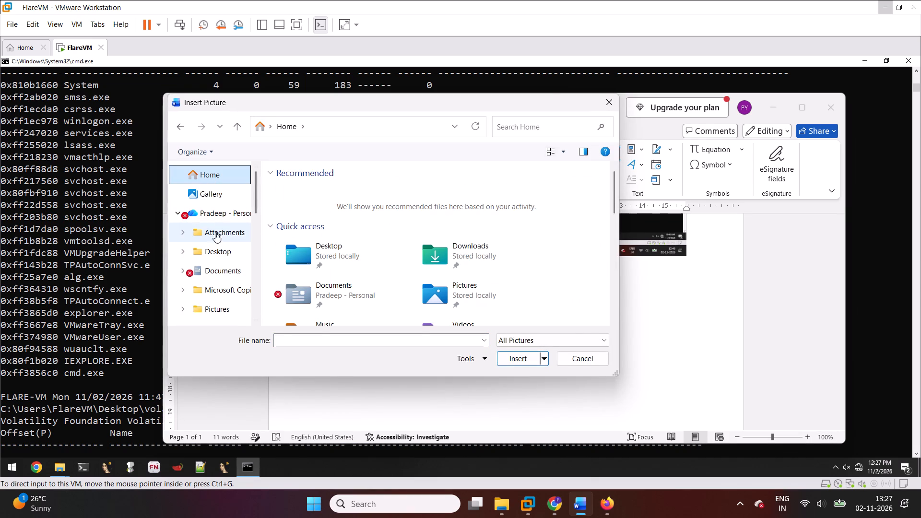
pyautogui.doubleClick(222, 196)
pyautogui.click(291, 207)
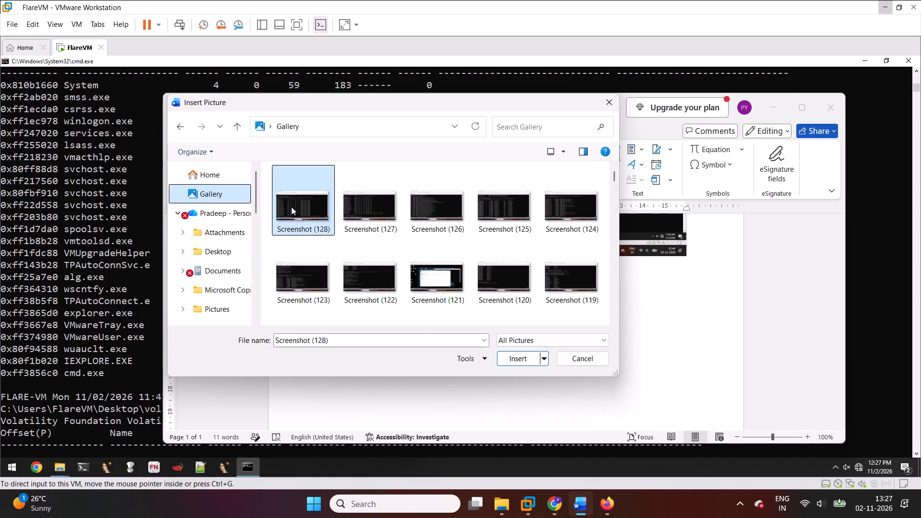
pyautogui.click(509, 361)
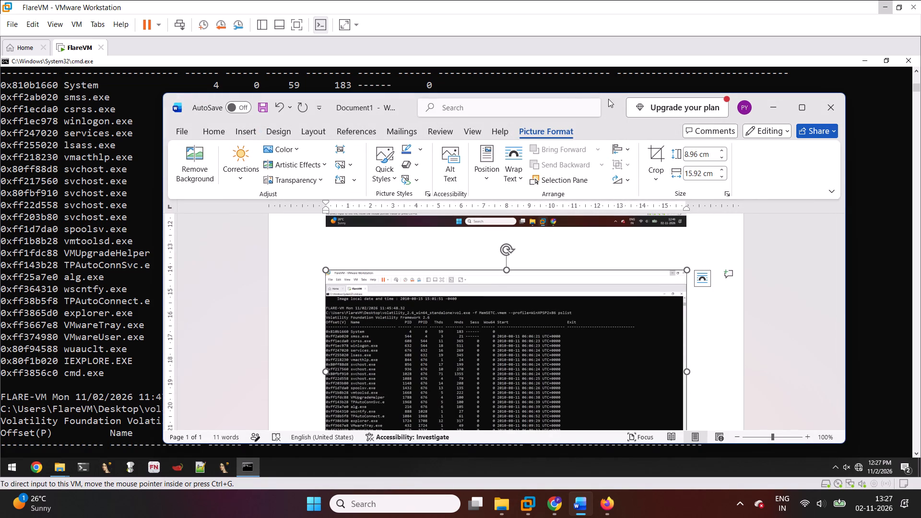
# Move the report out of the way and bring up the Volatility psscan output in the FlareVM command prompt.
pyautogui.moveTo(608, 99); pyautogui.dragTo(592, 216)
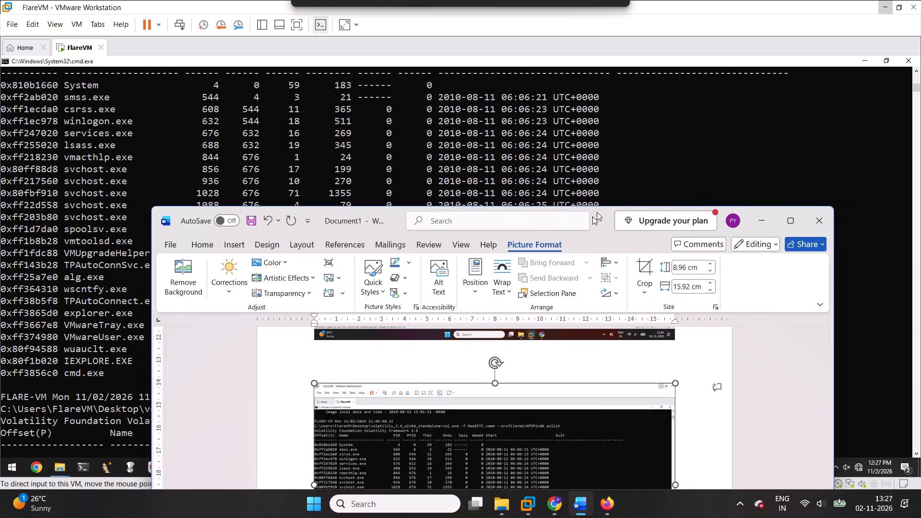
pyautogui.moveTo(592, 216); pyautogui.dragTo(553, 248)
pyautogui.scroll(1, 612, 196)
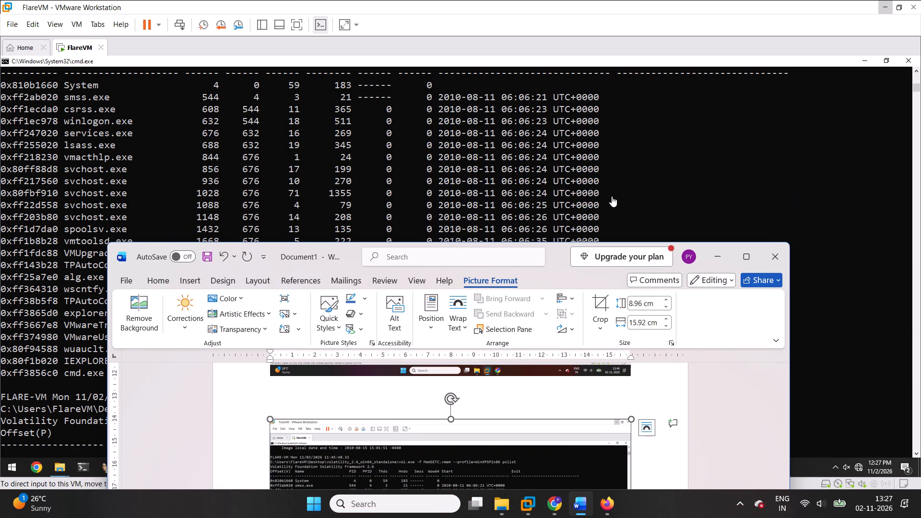
pyautogui.scroll(1, 612, 196)
pyautogui.click(709, 255)
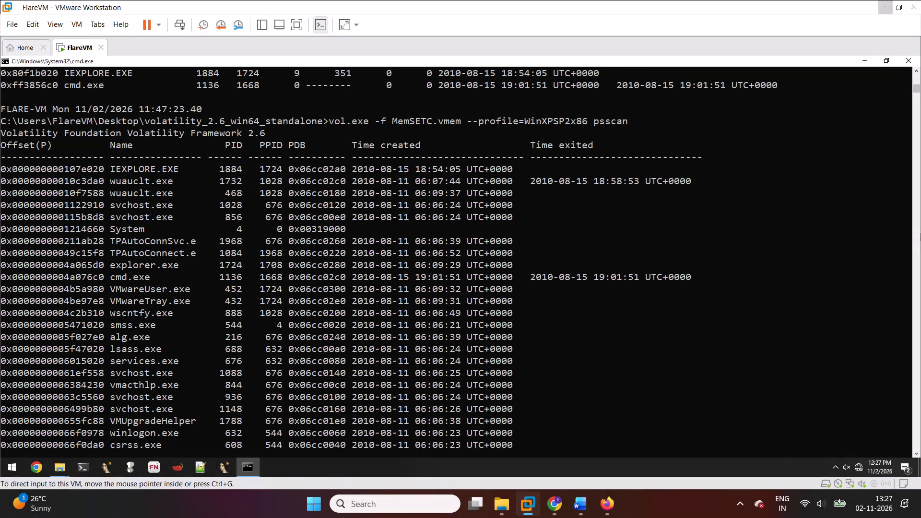
# Return to the Word report and add four blank lines after the pslist screenshot, continuing onto page 2.
pyautogui.click(607, 447)
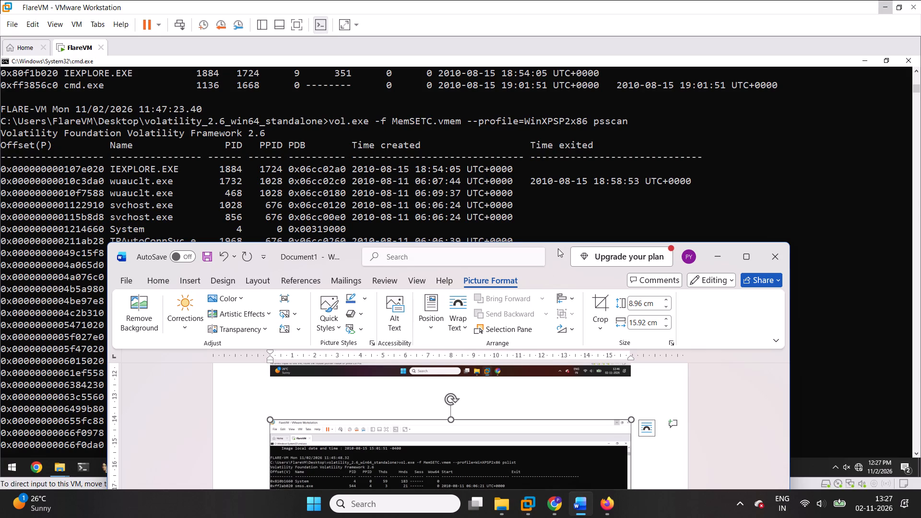
pyautogui.moveTo(558, 247); pyautogui.dragTo(567, 118)
pyautogui.scroll(-1, 508, 342)
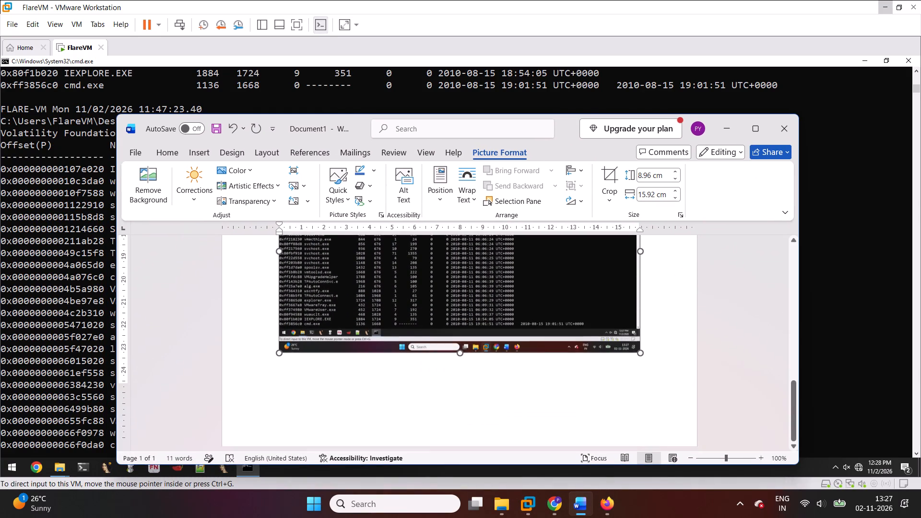
pyautogui.scroll(-1, 508, 342)
pyautogui.click(472, 392)
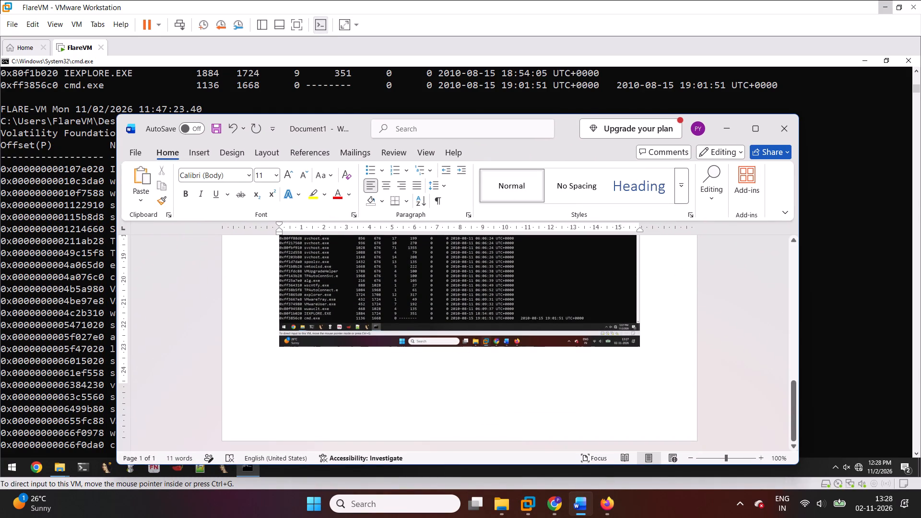
pyautogui.click(489, 385)
pyautogui.click(601, 411)
pyautogui.press('Return')
pyautogui.press('Return')
pyautogui.press('Return')
pyautogui.press('Return')
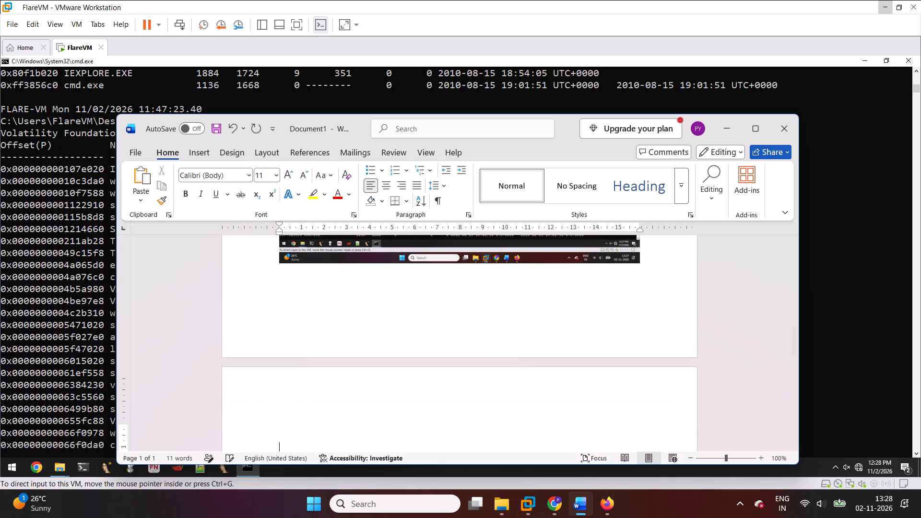
# Insert the Gallery picture Screenshot (129) with the psscan output on page 2 of the report.
pyautogui.click(198, 153)
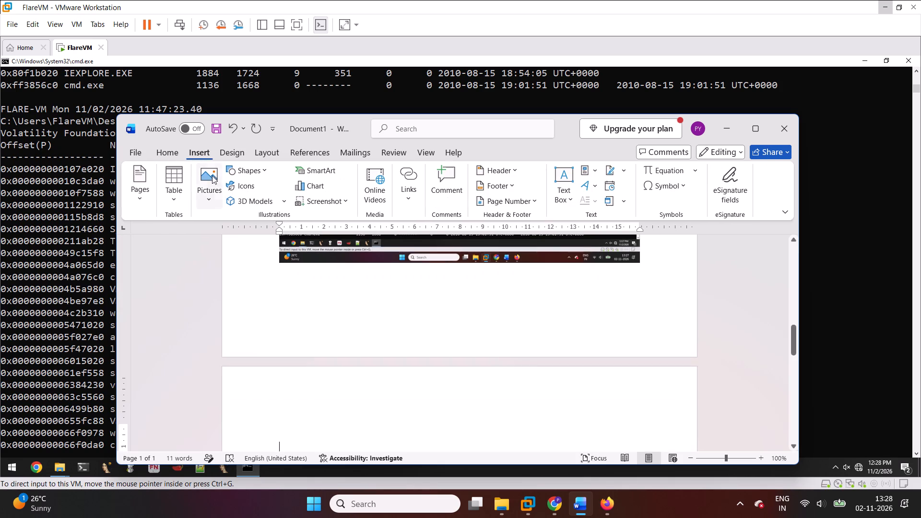
pyautogui.click(213, 183)
pyautogui.click(232, 230)
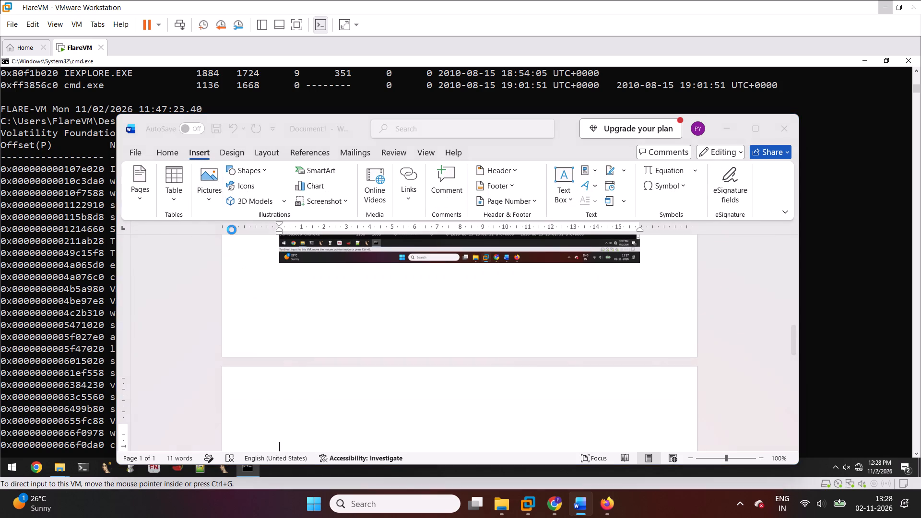
pyautogui.scroll(2, 151, 214)
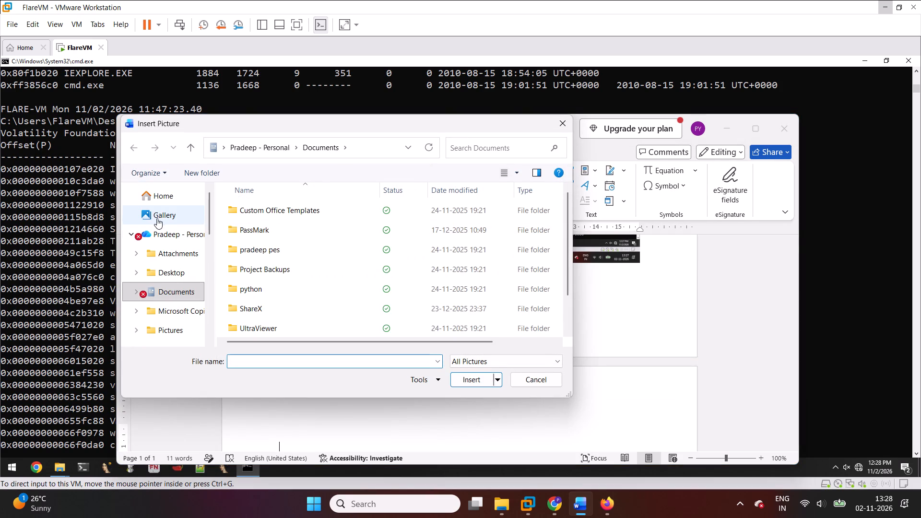
pyautogui.doubleClick(157, 217)
pyautogui.click(232, 228)
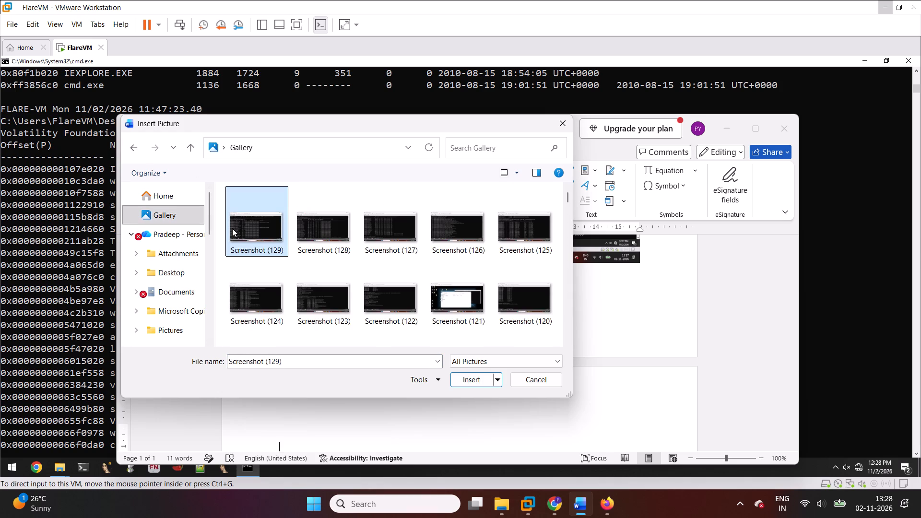
pyautogui.click(463, 378)
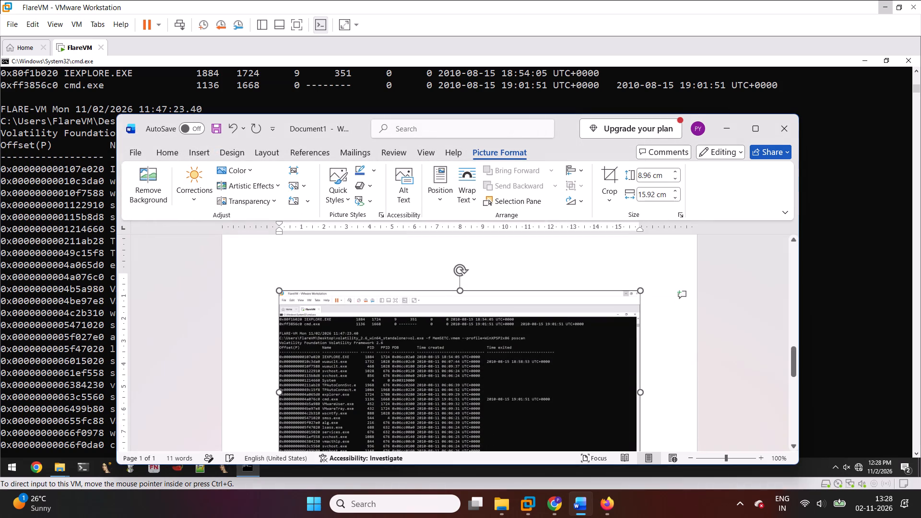
# Minimize the report and bring up the Volatility connections output in the FlareVM command prompt.
pyautogui.click(727, 125)
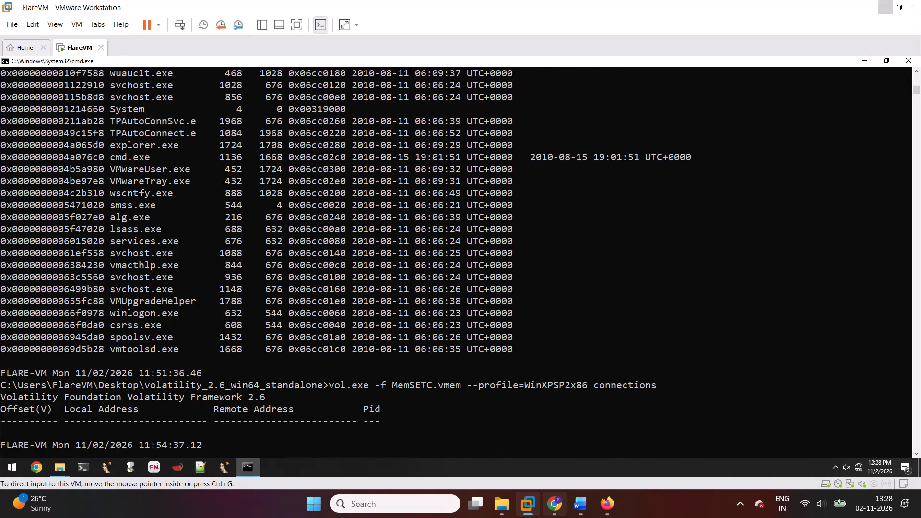
# Return to the Word report and go to the empty area below the psscan screenshot.
pyautogui.click(595, 470)
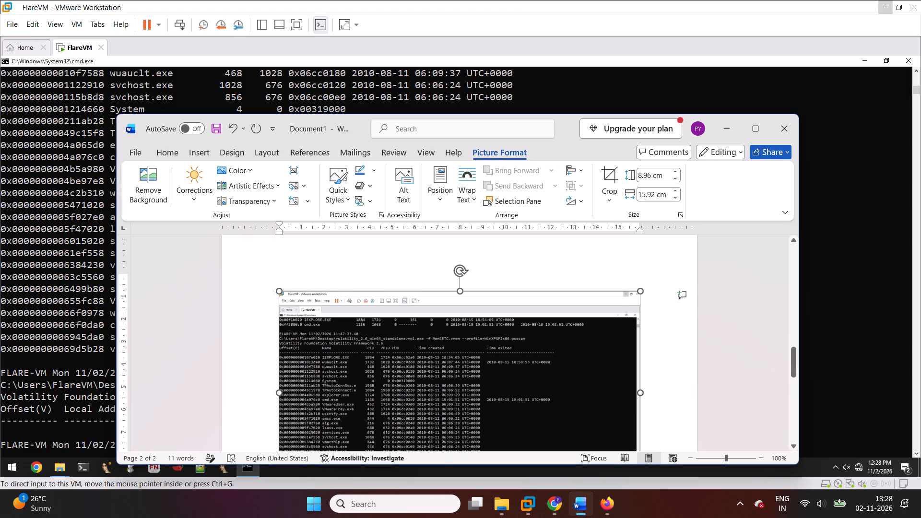
pyautogui.scroll(-2, 626, 388)
pyautogui.click(474, 349)
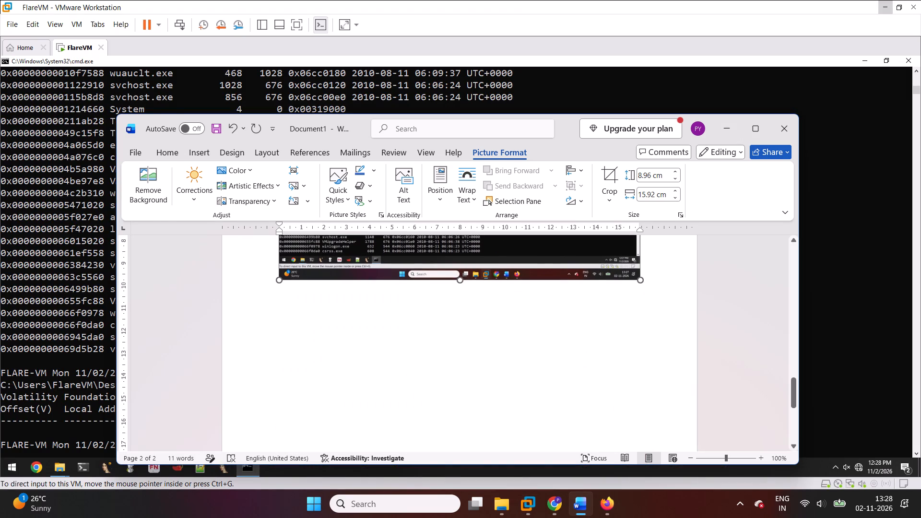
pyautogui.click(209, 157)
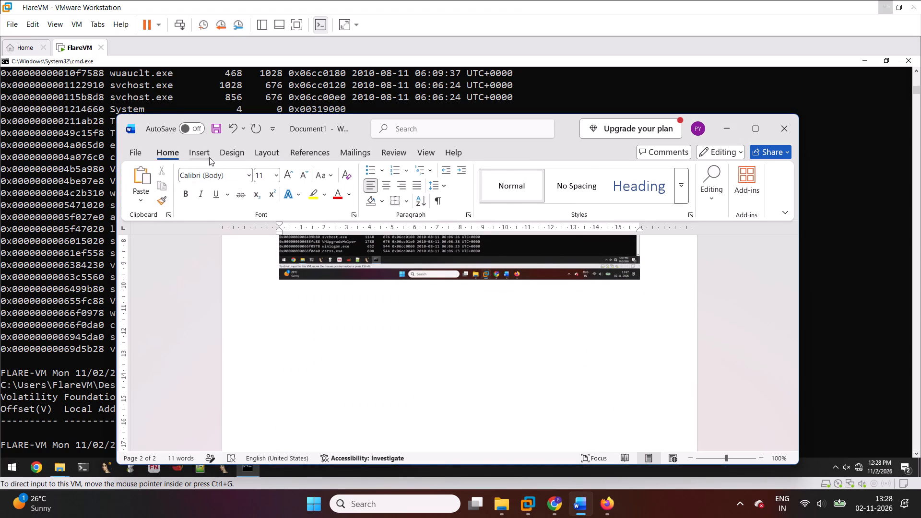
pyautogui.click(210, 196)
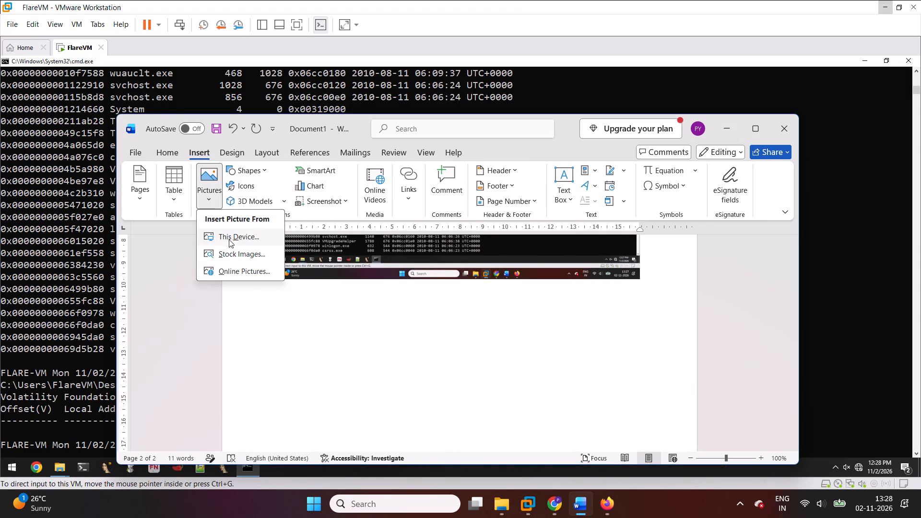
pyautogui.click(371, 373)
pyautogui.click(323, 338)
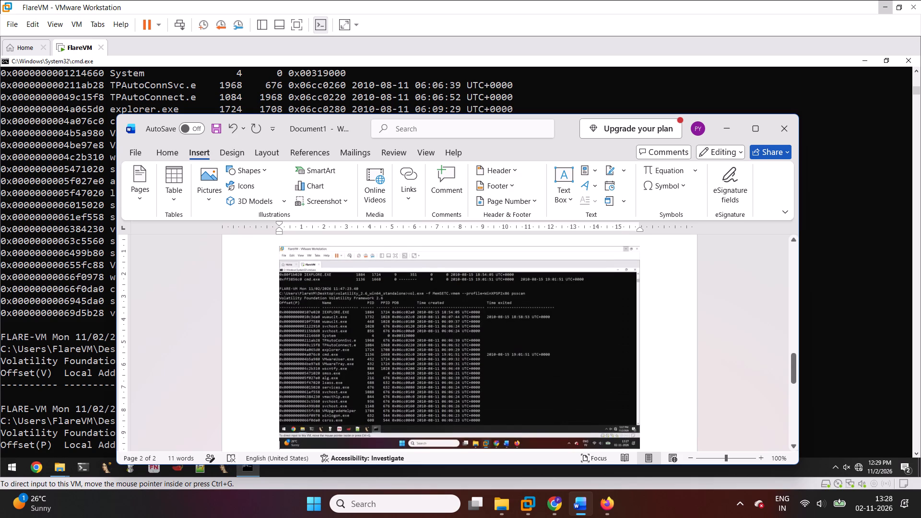
# Add two blank lines before the psscan screenshot and three blank lines after it.
pyautogui.scroll(-1, 323, 338)
pyautogui.click(314, 325)
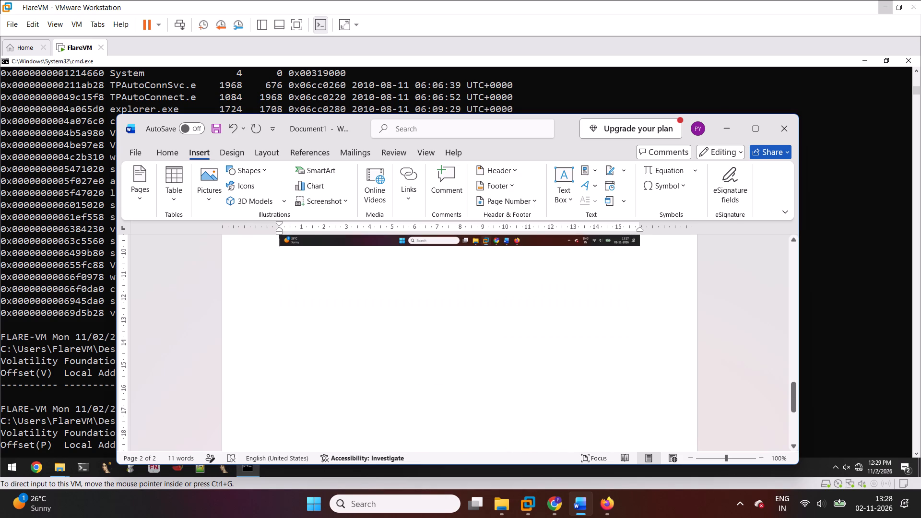
pyautogui.press('Return')
pyautogui.press('Return')
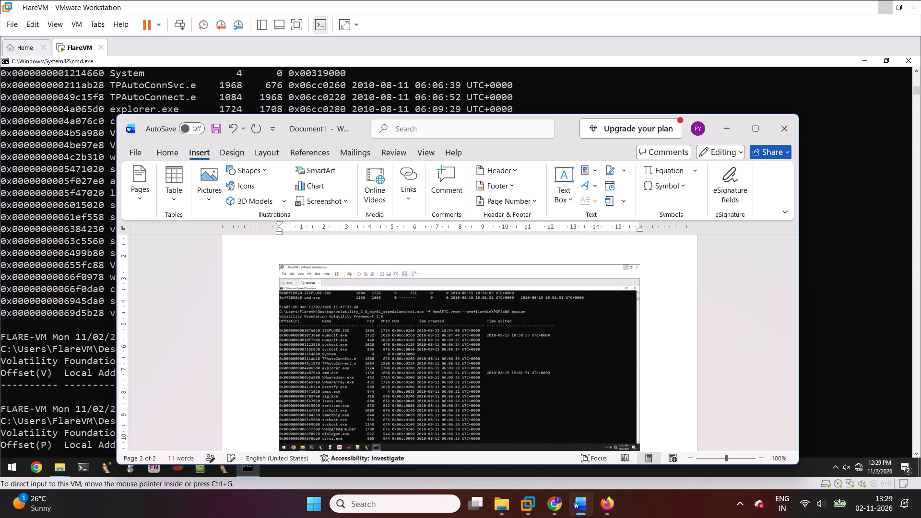
pyautogui.scroll(-1, 314, 325)
pyautogui.click(651, 252)
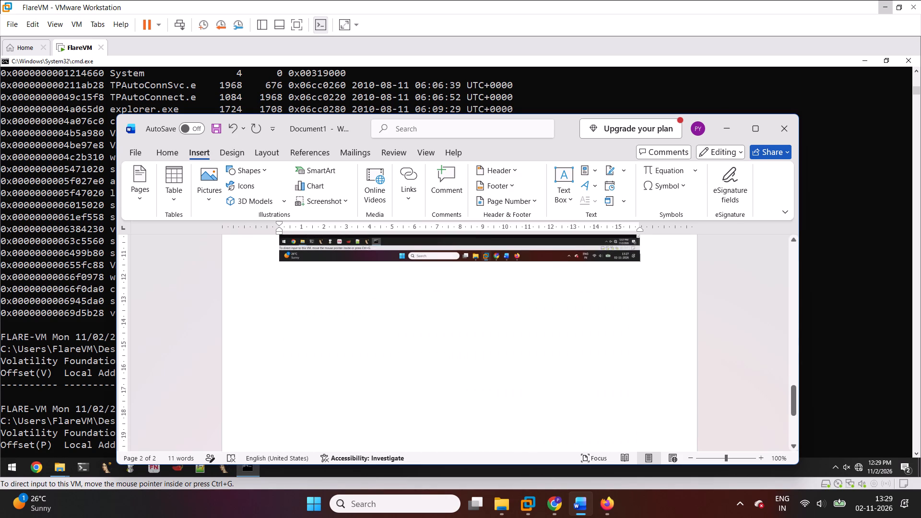
pyautogui.press('Return')
pyautogui.press('Return')
pyautogui.press('Return')
# Insert the Gallery picture Screenshot (130) below the psscan screenshot in the report.
pyautogui.click(200, 196)
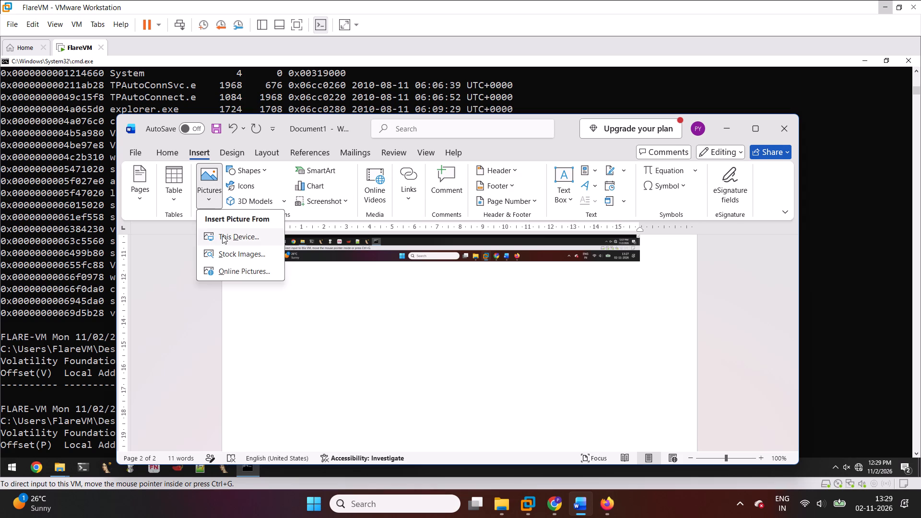
pyautogui.click(222, 236)
pyautogui.scroll(3, 167, 232)
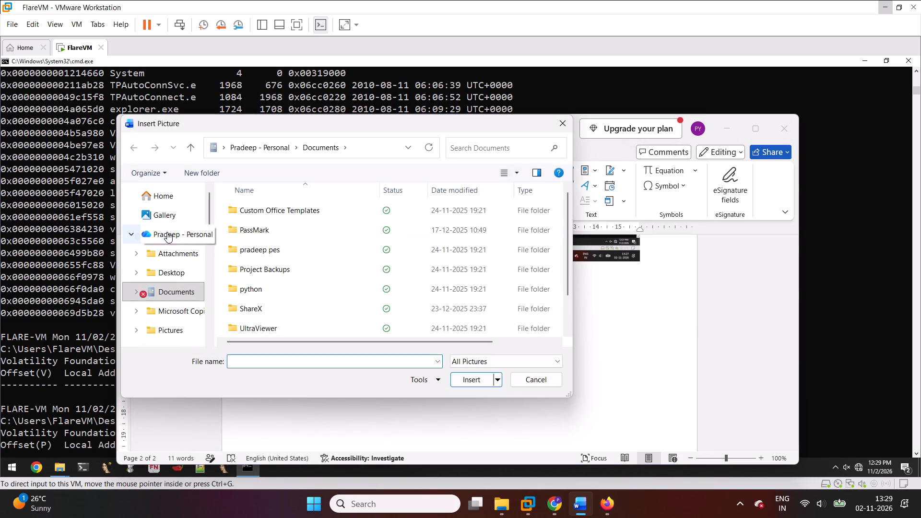
pyautogui.doubleClick(164, 212)
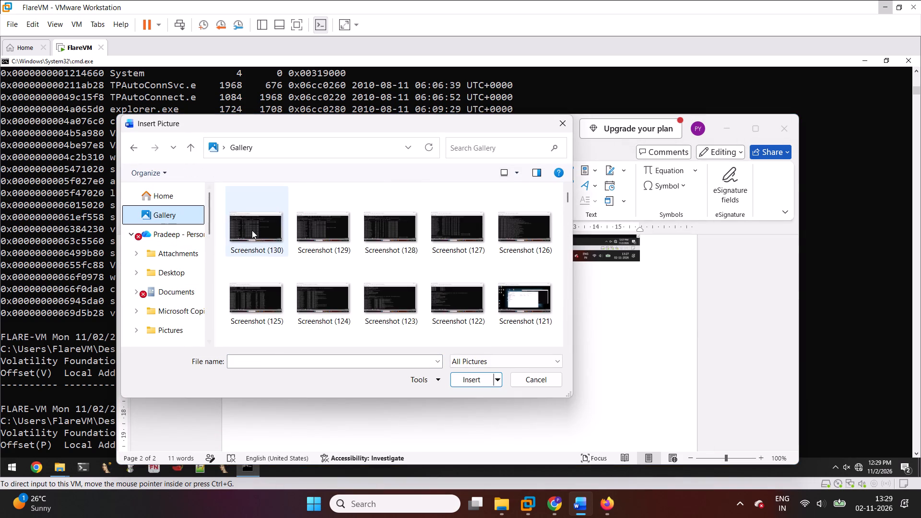
pyautogui.click(252, 230)
pyautogui.click(472, 384)
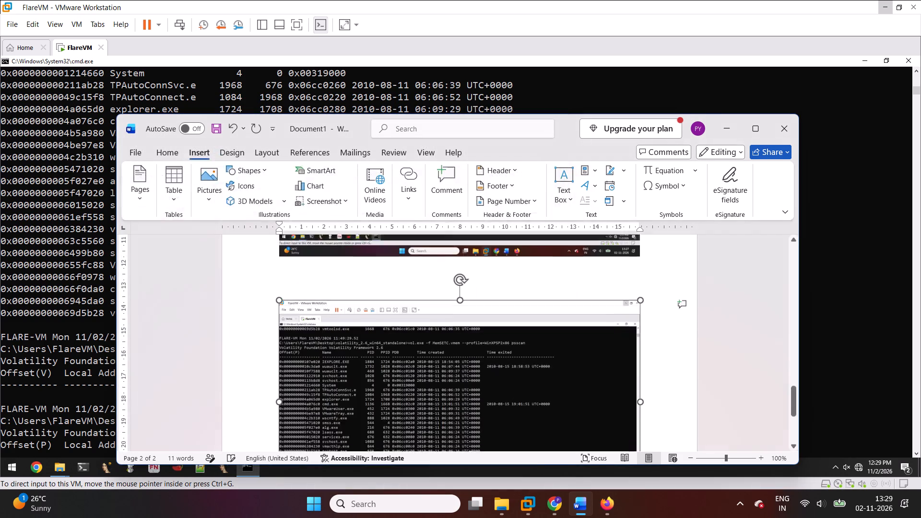
# Add four blank lines after the newly inserted screenshot on page 2, continuing onto a new page.
pyautogui.scroll(-2, 472, 384)
pyautogui.click(655, 331)
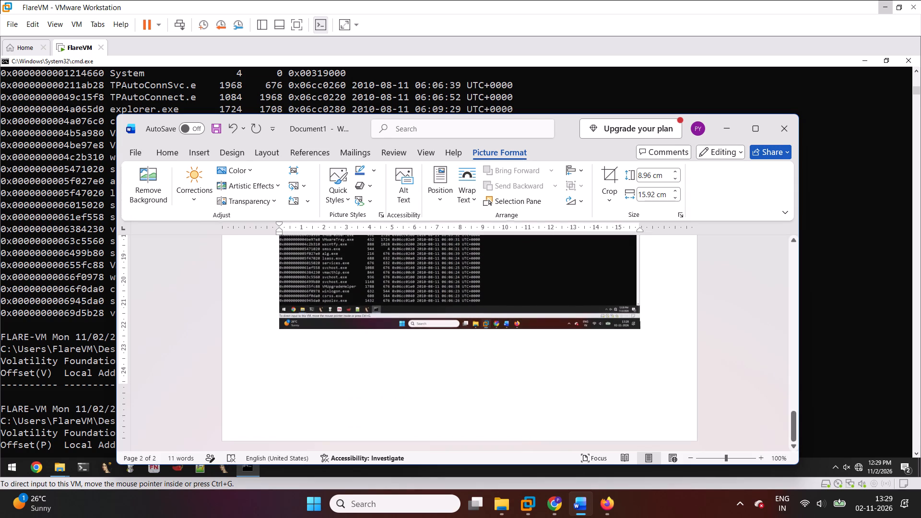
pyautogui.press('Return')
pyautogui.press('Return')
pyautogui.press('Return')
pyautogui.press('Return')
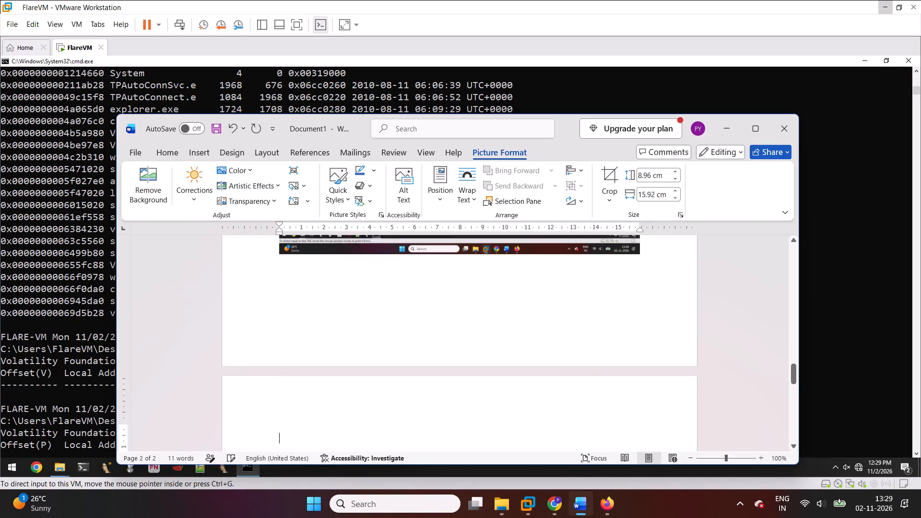
# Minimize the report and bring up the Volatility cmdline output for PID 1884 in the FlareVM command prompt.
pyautogui.click(727, 123)
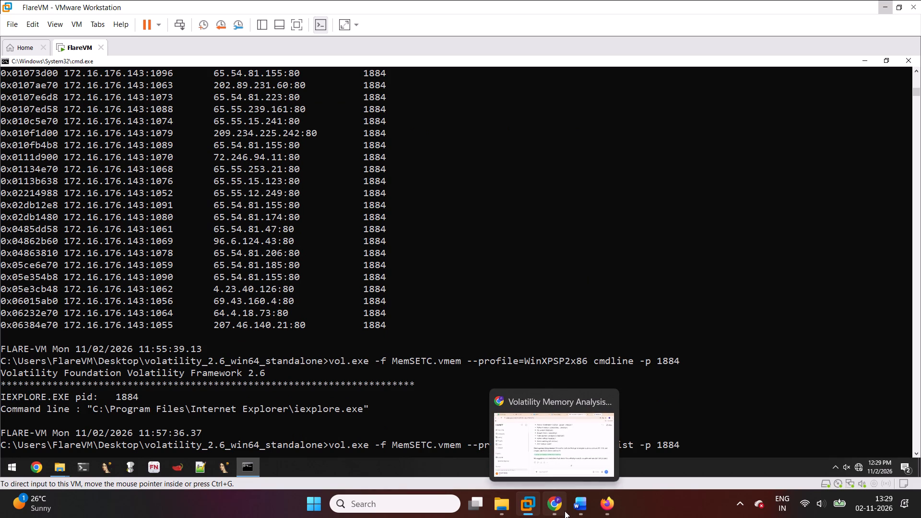
# Return to the Word report and insert the next picture at the blank line on page 3.
pyautogui.click(586, 450)
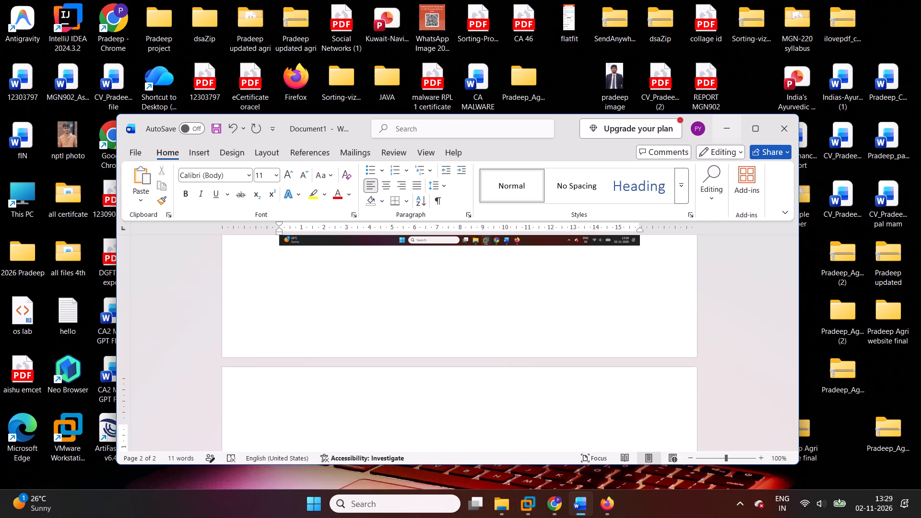
pyautogui.scroll(-1, 348, 411)
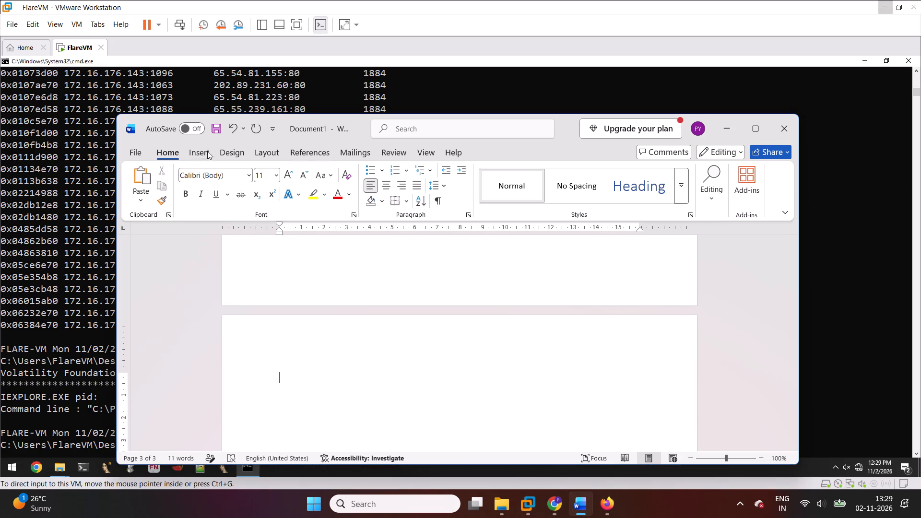
pyautogui.click(205, 153)
pyautogui.click(213, 196)
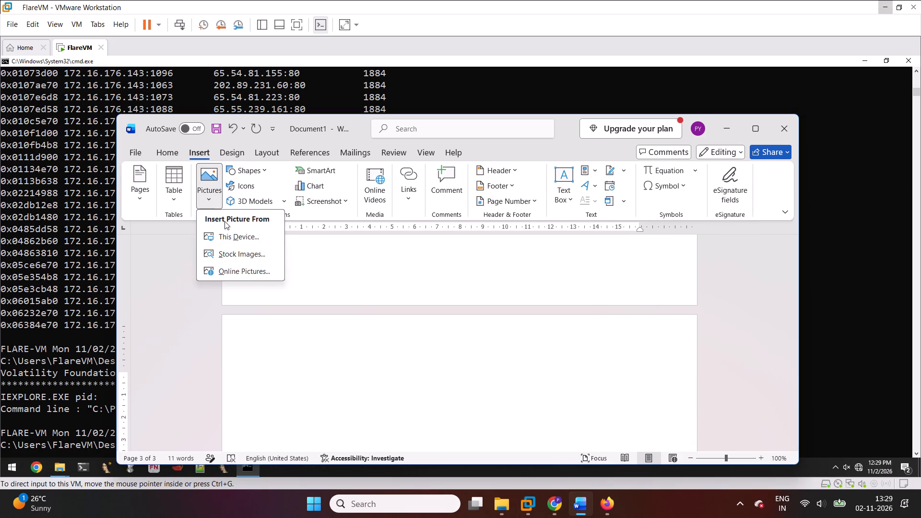
# Insert the Gallery picture Screenshot (131) with the connscan output on page 3 of the report.
pyautogui.click(228, 230)
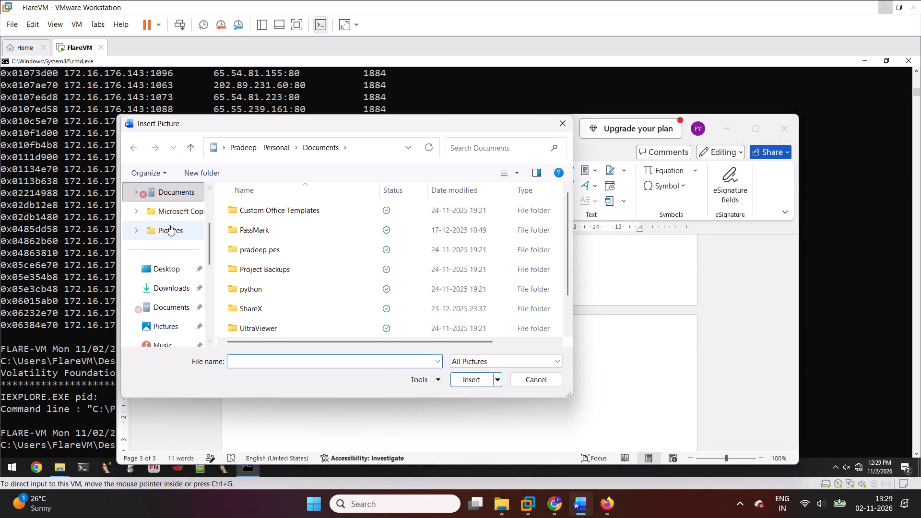
pyautogui.scroll(4, 169, 225)
pyautogui.doubleClick(163, 212)
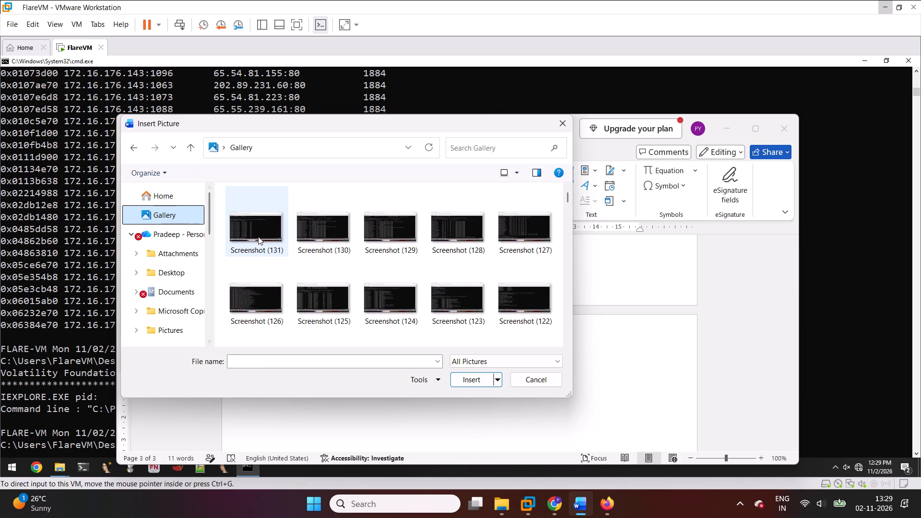
pyautogui.click(258, 236)
pyautogui.click(484, 380)
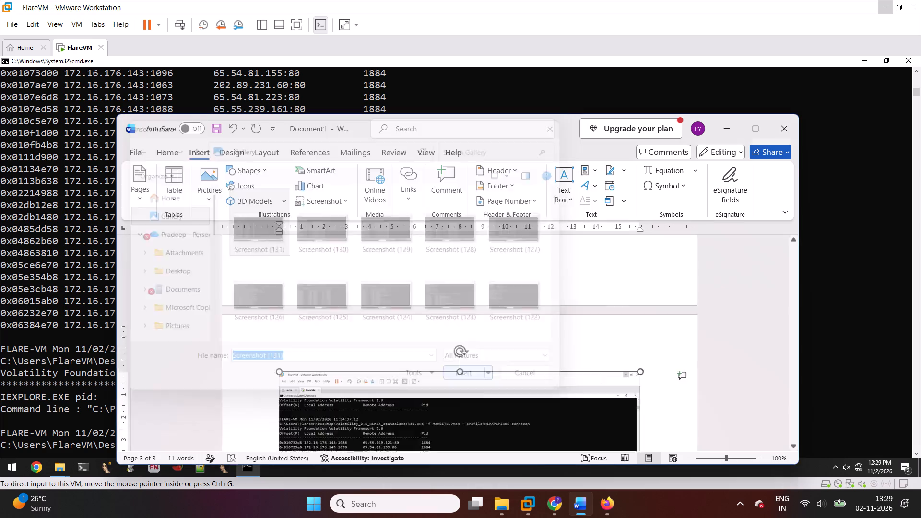
# Minimize the report and bring up the Volatility cmdline and dlllist outputs for PID 1884 in the FlareVM command prompt.
pyautogui.click(721, 126)
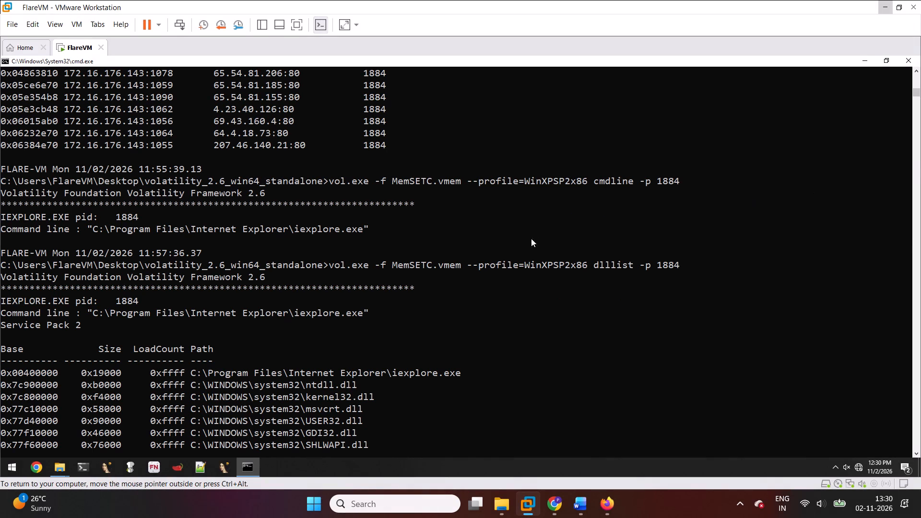
# Switch back to the Word report and add two blank lines after the connscan screenshot on page 3.
pyautogui.click(588, 450)
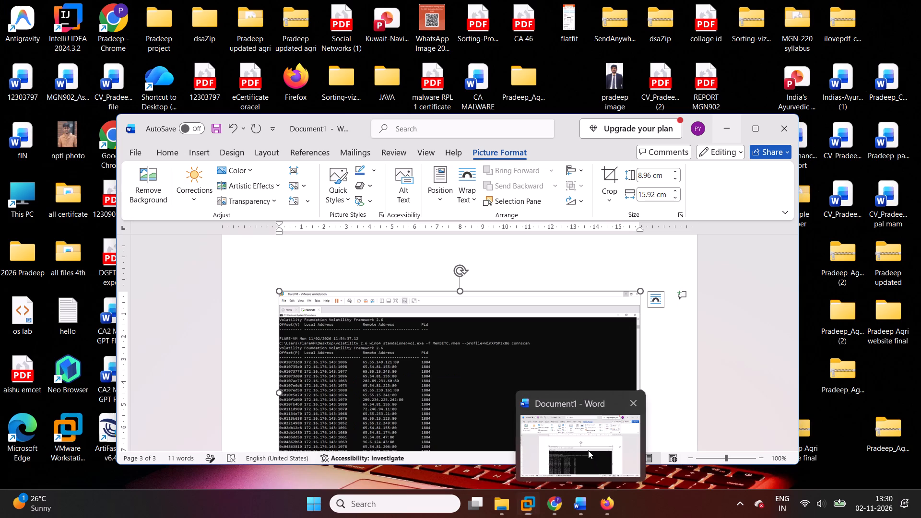
pyautogui.scroll(-2, 483, 414)
pyautogui.click(420, 312)
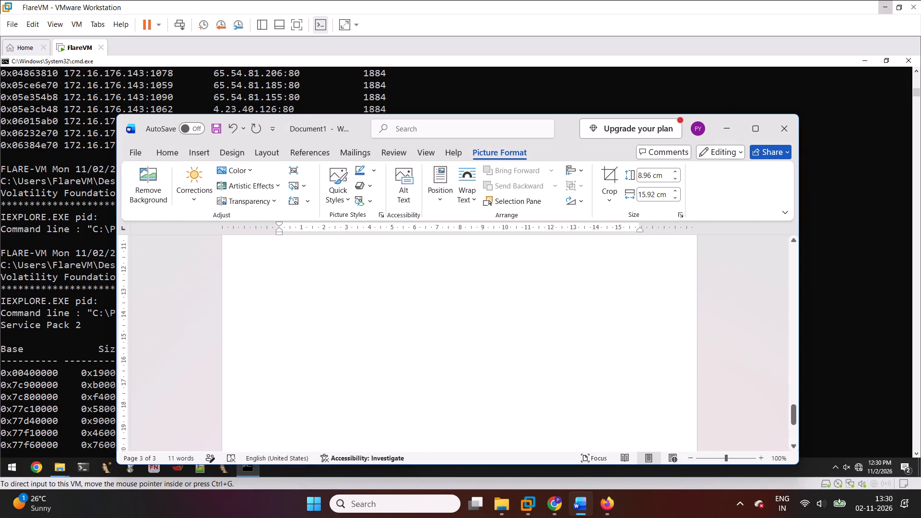
pyautogui.scroll(-2, 420, 312)
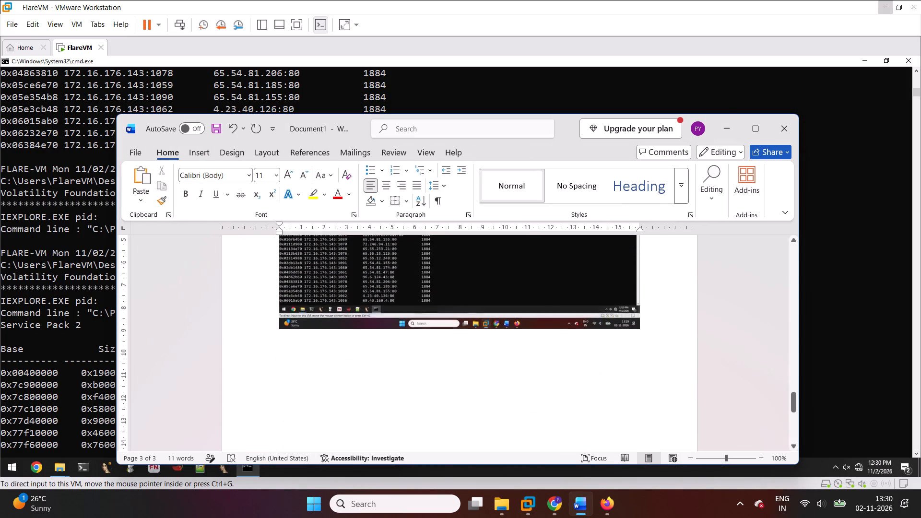
pyautogui.scroll(-2, 420, 312)
pyautogui.click(439, 312)
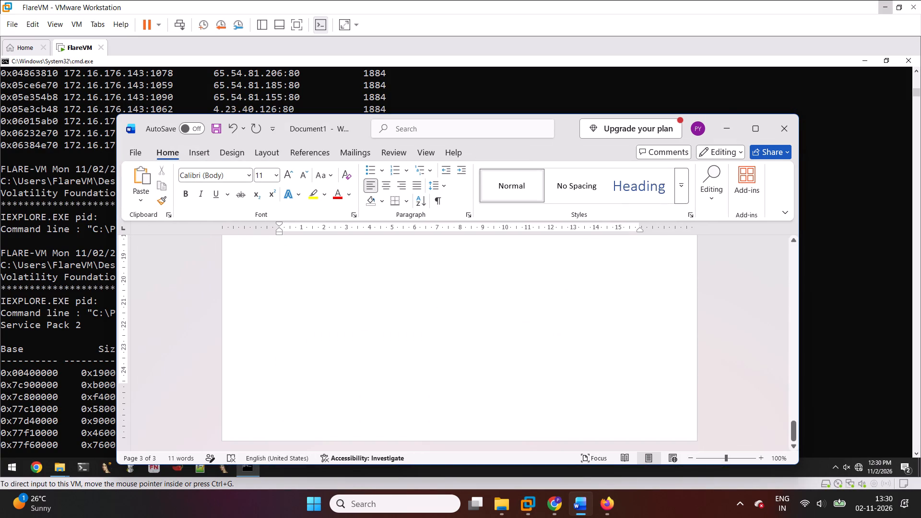
pyautogui.scroll(-1, 497, 292)
pyautogui.scroll(1, 497, 292)
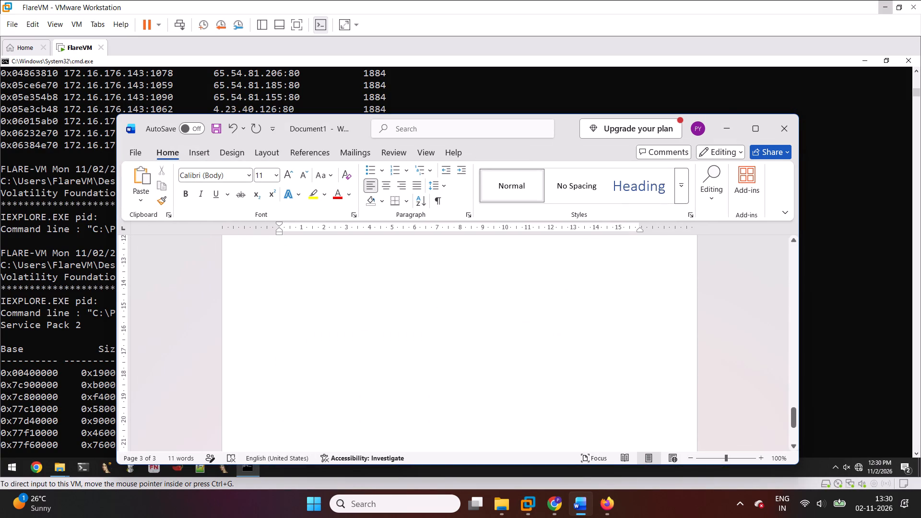
pyautogui.scroll(1, 555, 359)
pyautogui.click(555, 359)
pyautogui.click(664, 326)
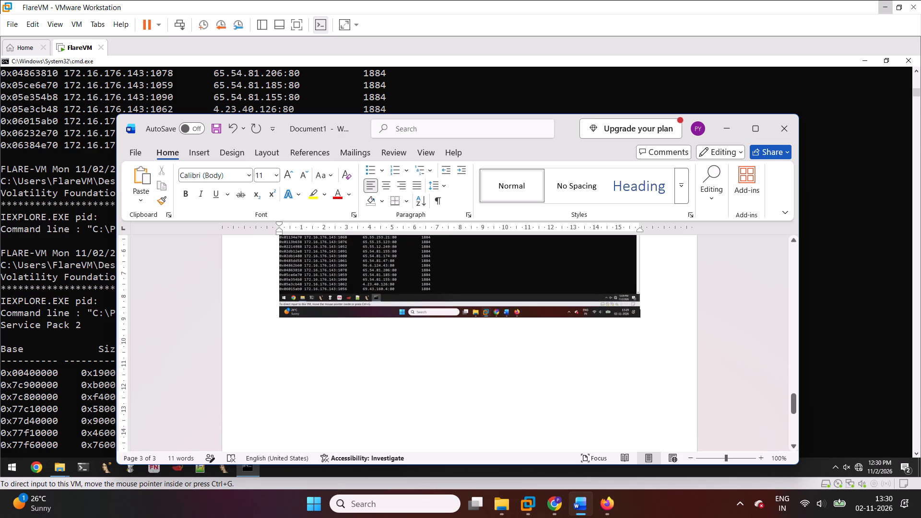
pyautogui.click(651, 313)
pyautogui.press('Return')
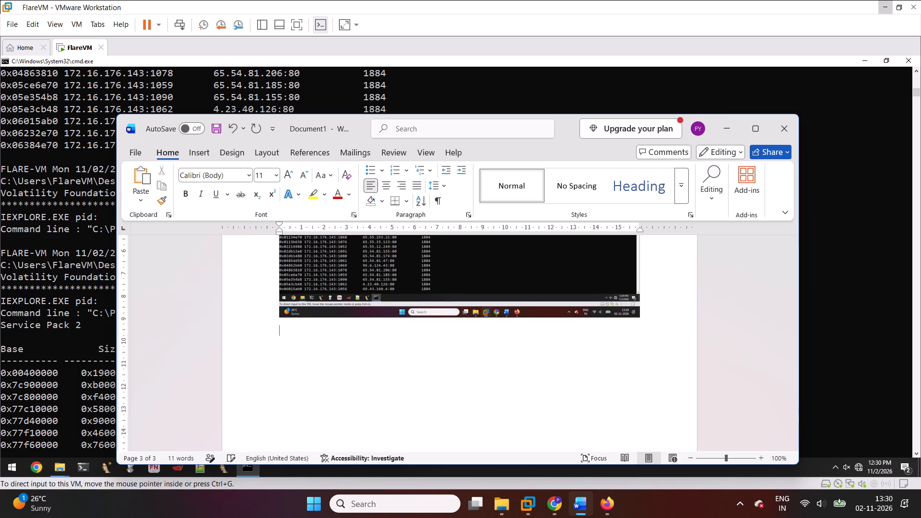
pyautogui.press('Return')
# Insert the Gallery picture Screenshot (132) with the cmdline and dlllist outputs below the connscan screenshot.
pyautogui.click(194, 146)
pyautogui.click(215, 189)
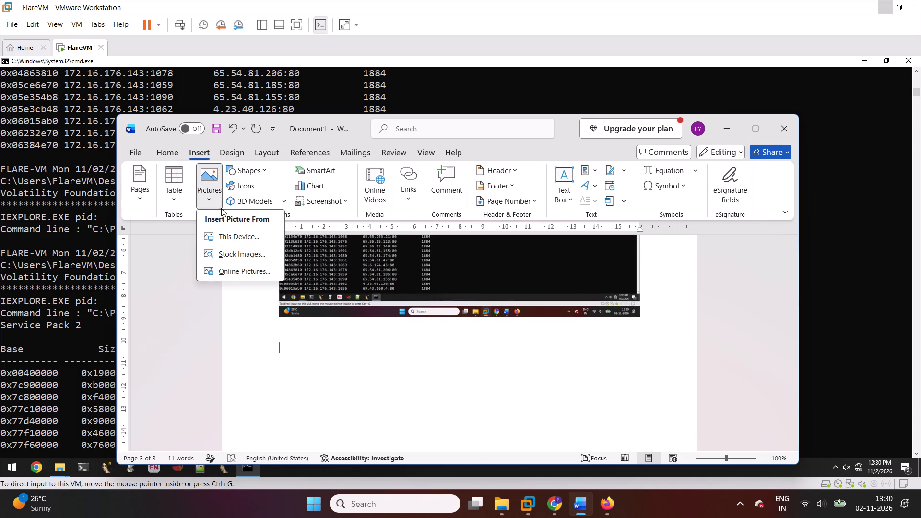
pyautogui.click(226, 230)
pyautogui.scroll(3, 149, 212)
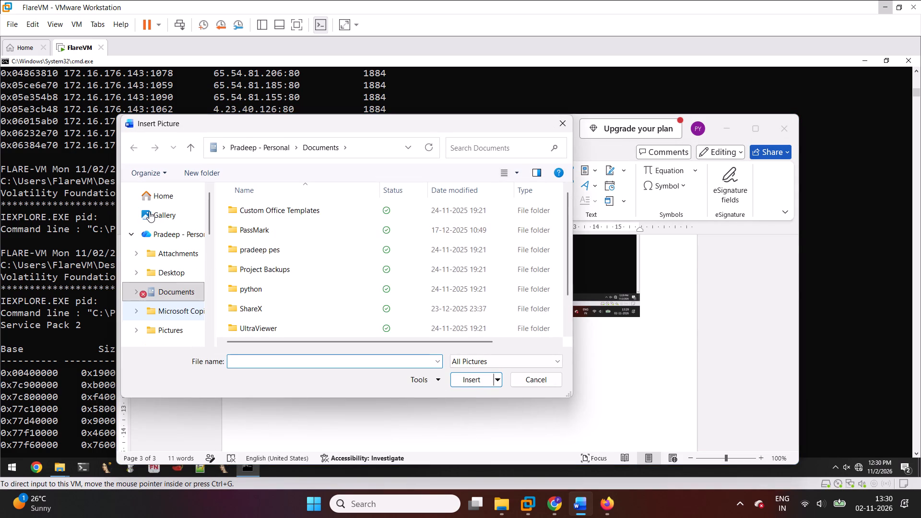
pyautogui.doubleClick(150, 212)
pyautogui.doubleClick(238, 236)
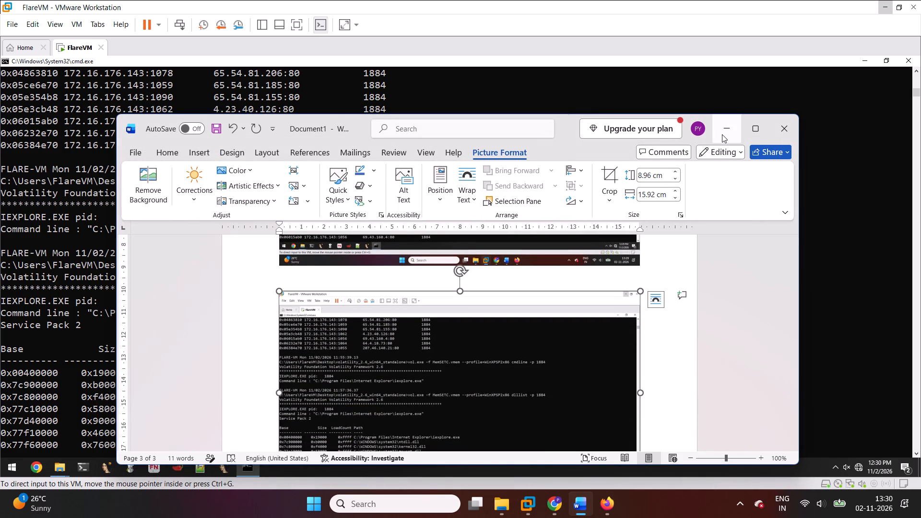
# Minimize the report and bring up the Volatility malfind output for PID 1884 in the FlareVM command prompt.
pyautogui.click(722, 134)
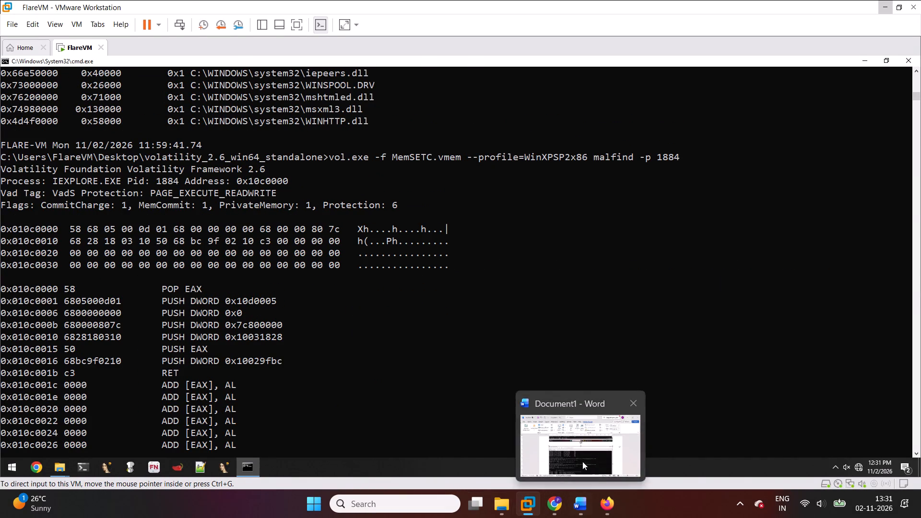
# Switch back to the Word report and add three blank lines after the cmdline and dlllist screenshot.
pyautogui.click(580, 456)
pyautogui.scroll(-2, 539, 392)
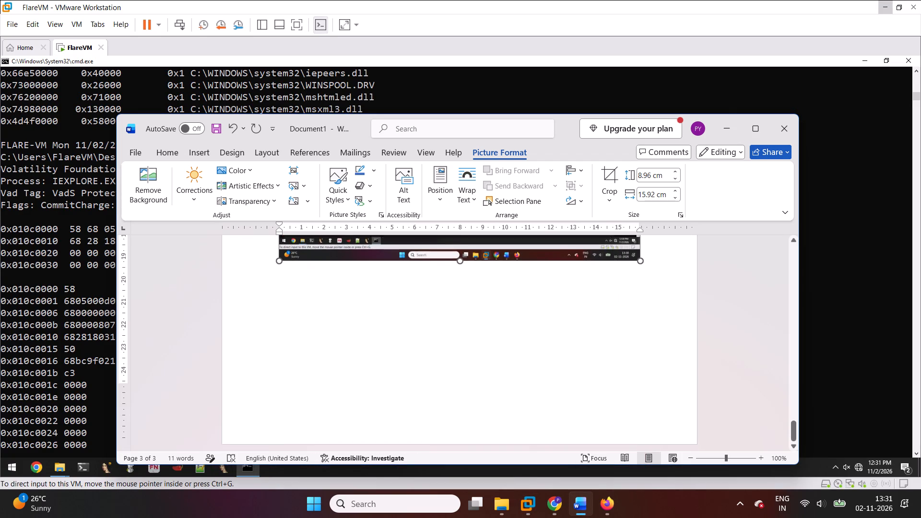
pyautogui.click(652, 257)
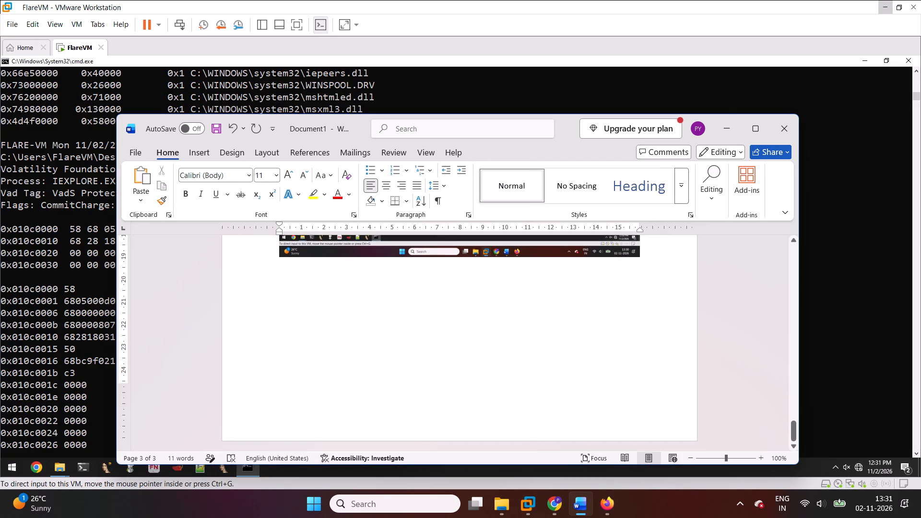
pyautogui.press('Return')
pyautogui.press('Return')
pyautogui.press('Return')
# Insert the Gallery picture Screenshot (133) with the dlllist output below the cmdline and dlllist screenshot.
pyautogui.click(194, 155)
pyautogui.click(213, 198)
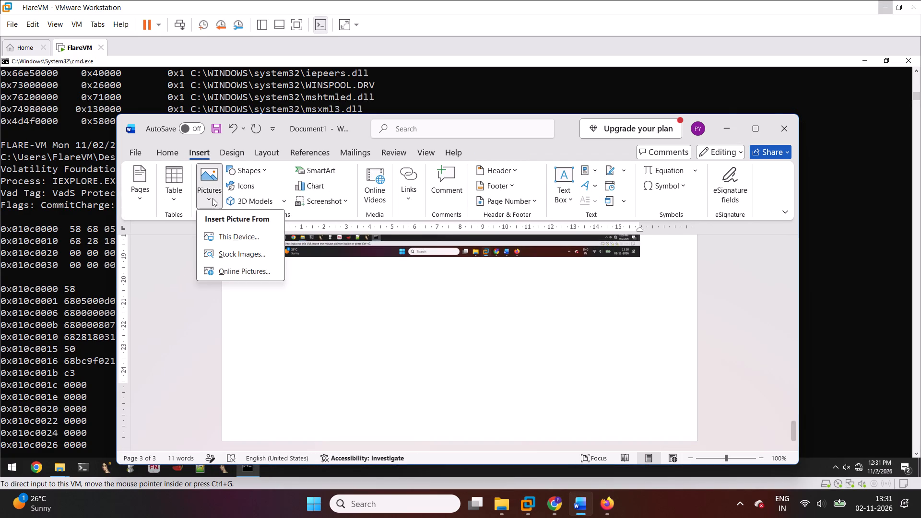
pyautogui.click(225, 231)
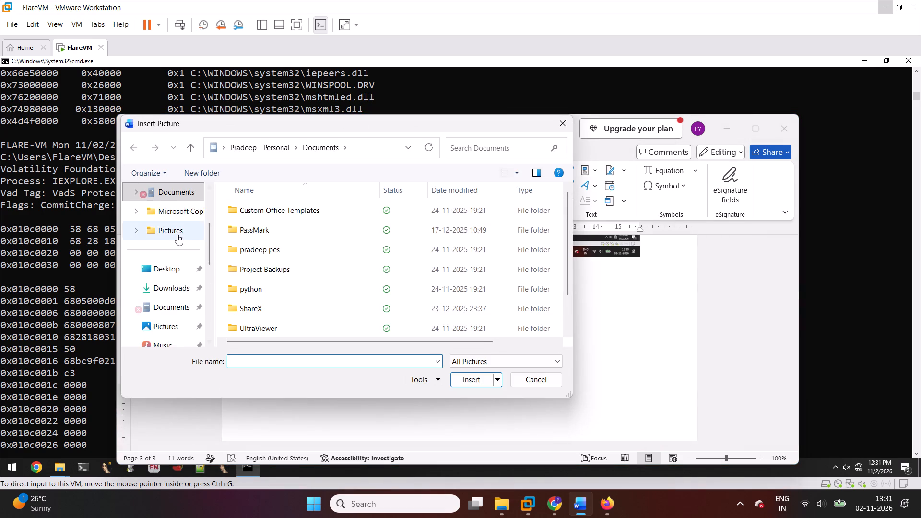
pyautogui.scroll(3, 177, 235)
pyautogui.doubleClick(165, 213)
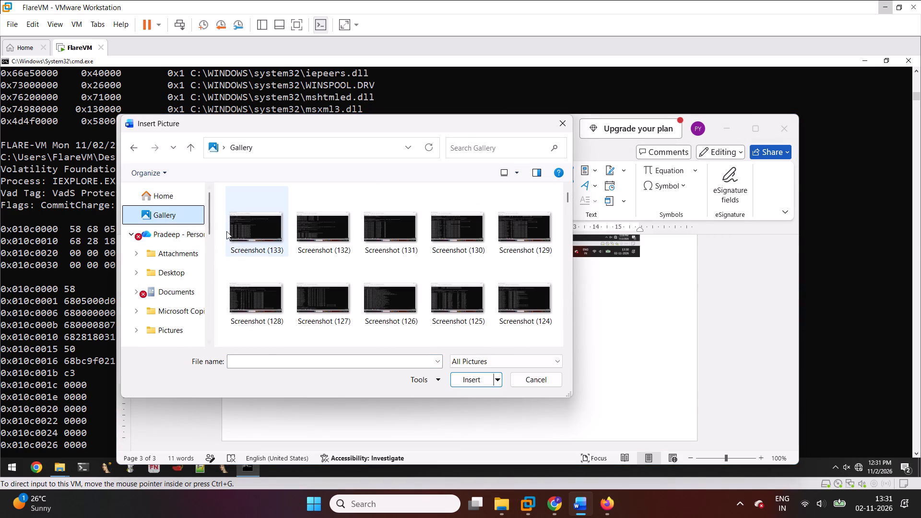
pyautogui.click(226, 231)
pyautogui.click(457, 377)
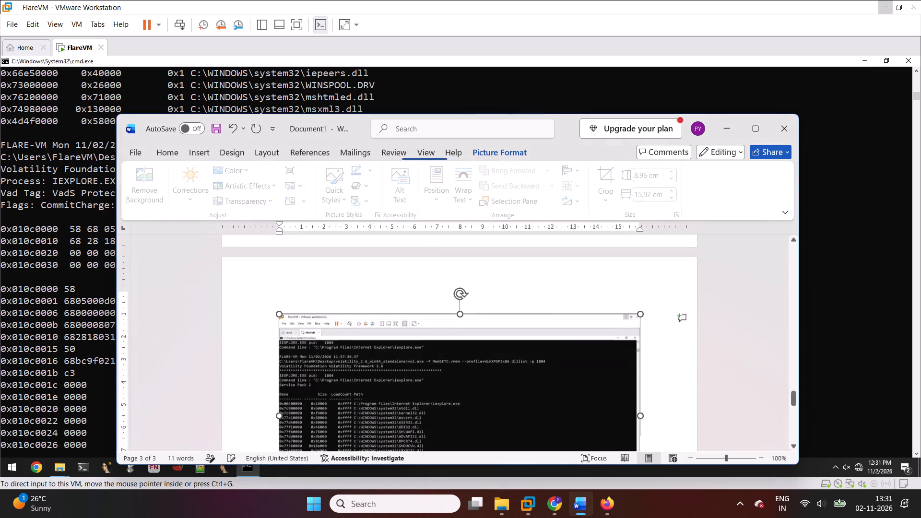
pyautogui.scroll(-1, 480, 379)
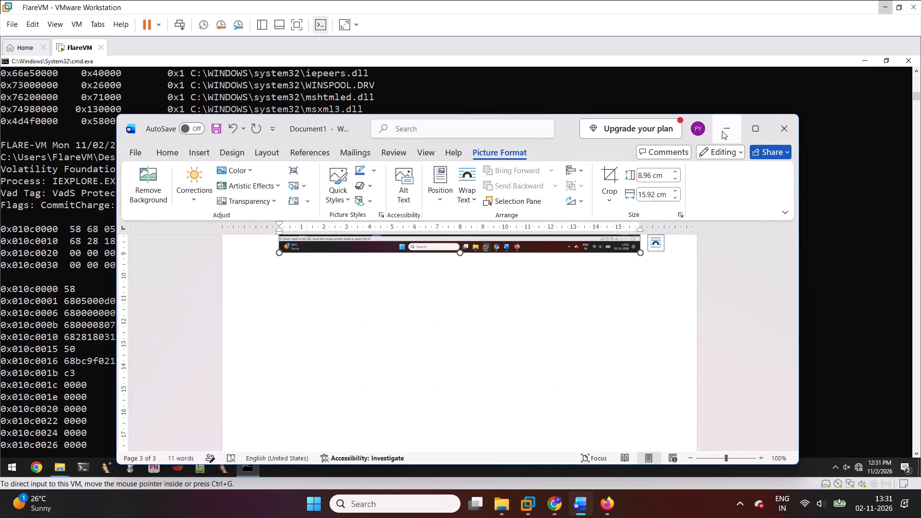
# Minimize the report and bring up the Volatility iehistory and modules outputs in the FlareVM command prompt.
pyautogui.click(722, 131)
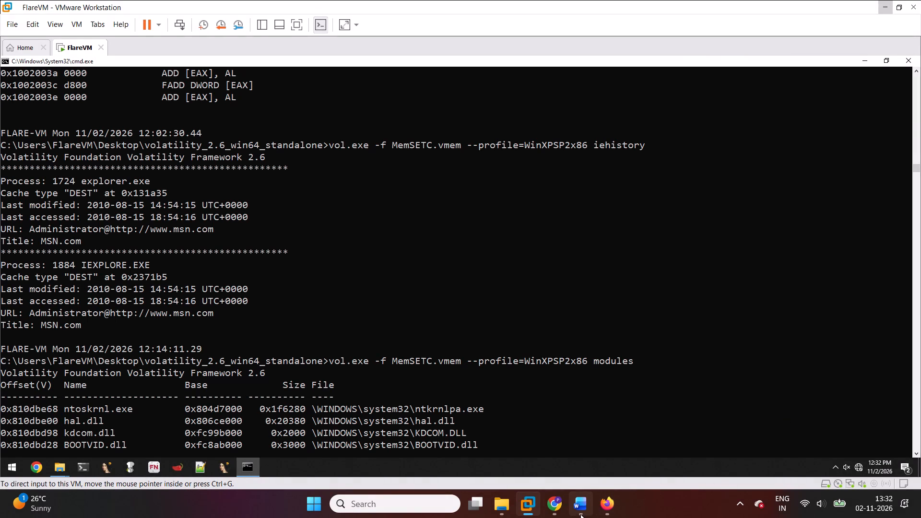
# Switch back to the Word report and insert the Gallery picture Screenshot (134) over the selected dlllist screenshot.
pyautogui.click(598, 458)
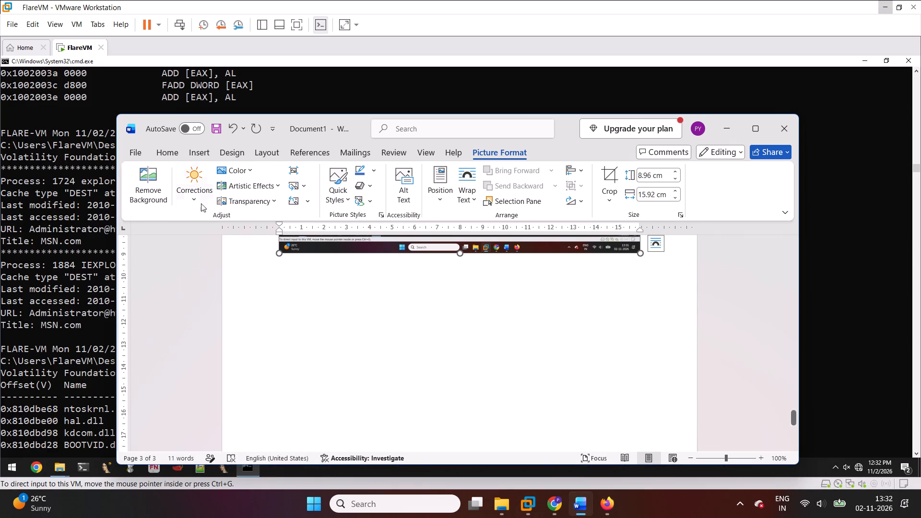
pyautogui.click(201, 153)
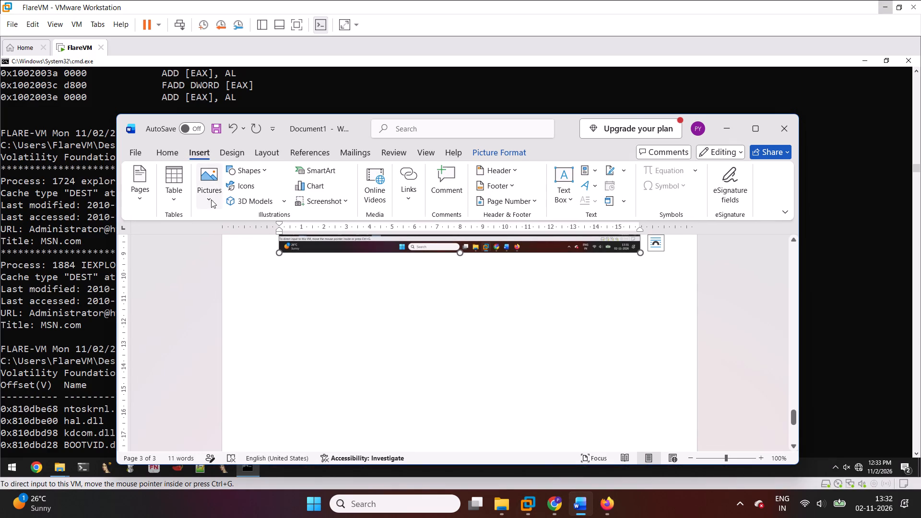
pyautogui.click(211, 200)
pyautogui.click(230, 240)
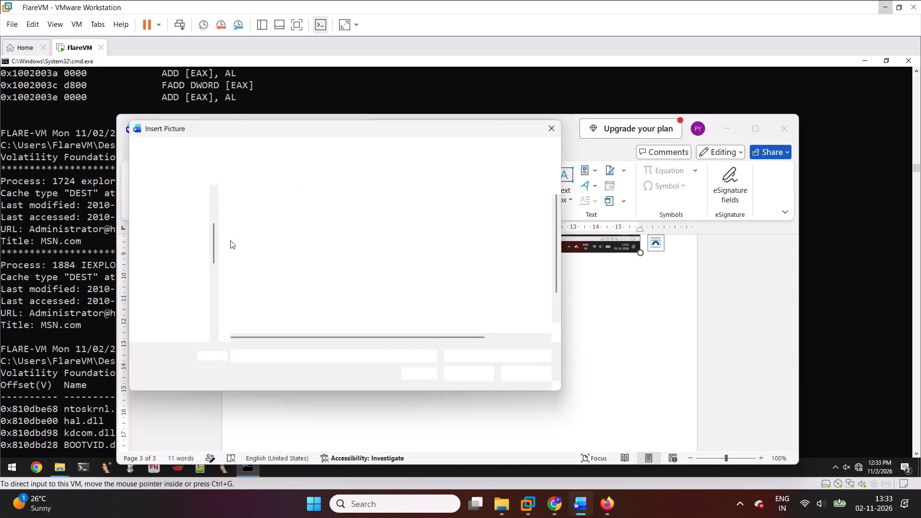
pyautogui.scroll(4, 142, 195)
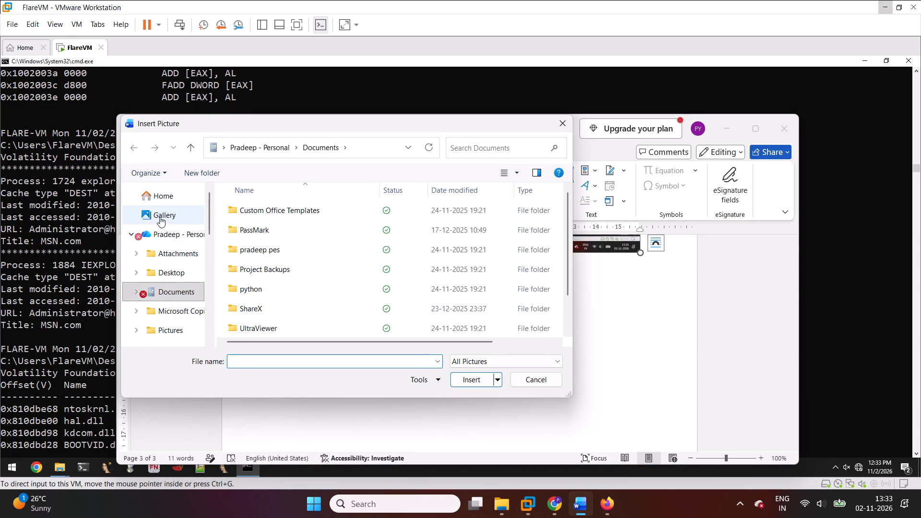
pyautogui.doubleClick(160, 217)
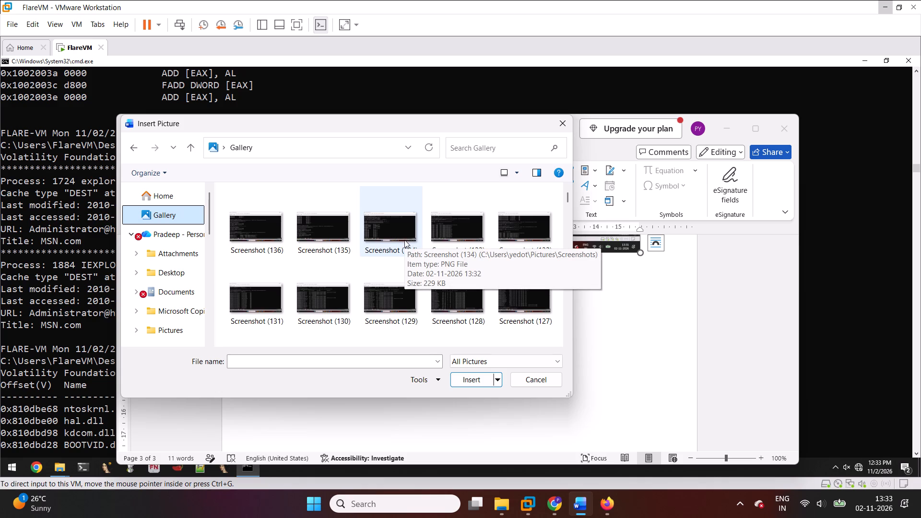
pyautogui.doubleClick(404, 240)
# Add two blank lines after the malfind screenshot on page 4 of the report.
pyautogui.scroll(2, 404, 240)
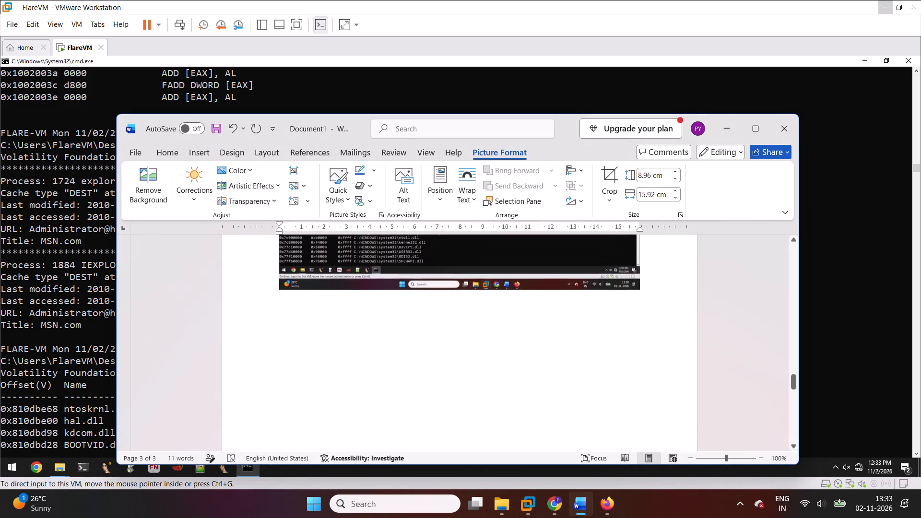
pyautogui.scroll(1, 404, 240)
pyautogui.scroll(1, 412, 282)
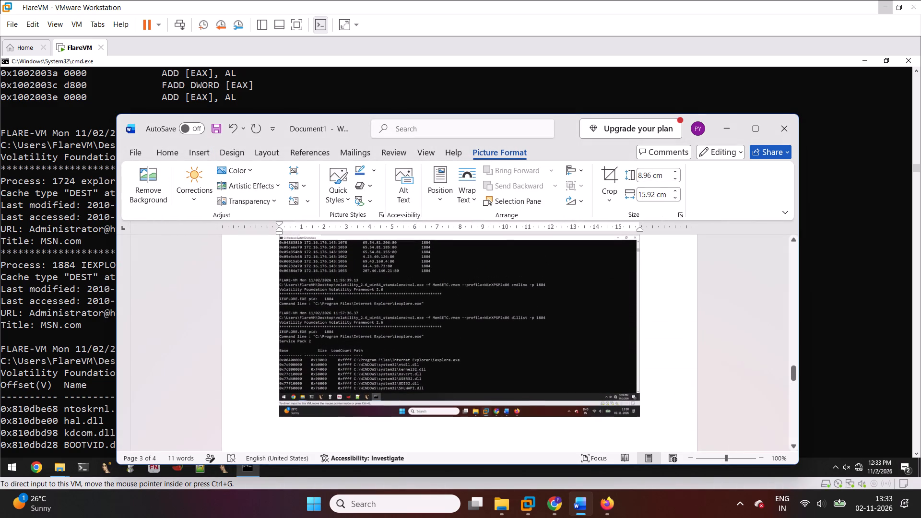
pyautogui.scroll(-2, 412, 282)
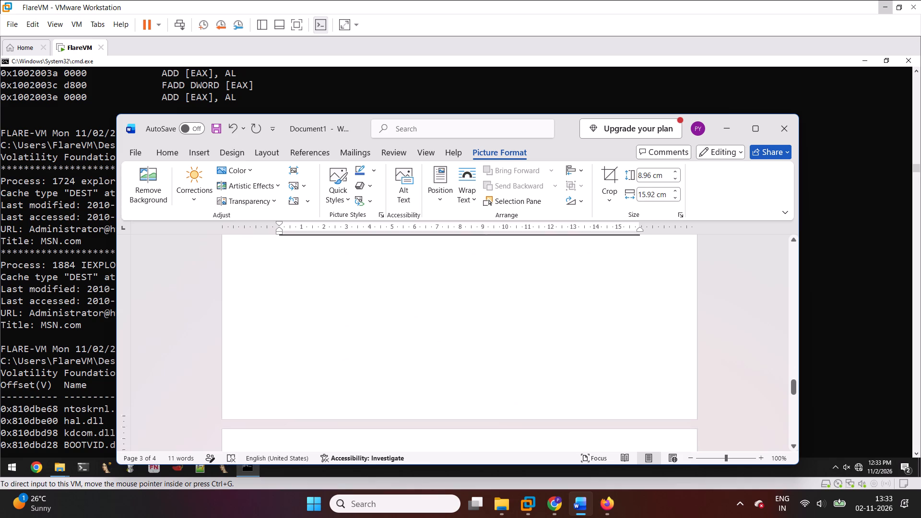
pyautogui.scroll(-3, 412, 282)
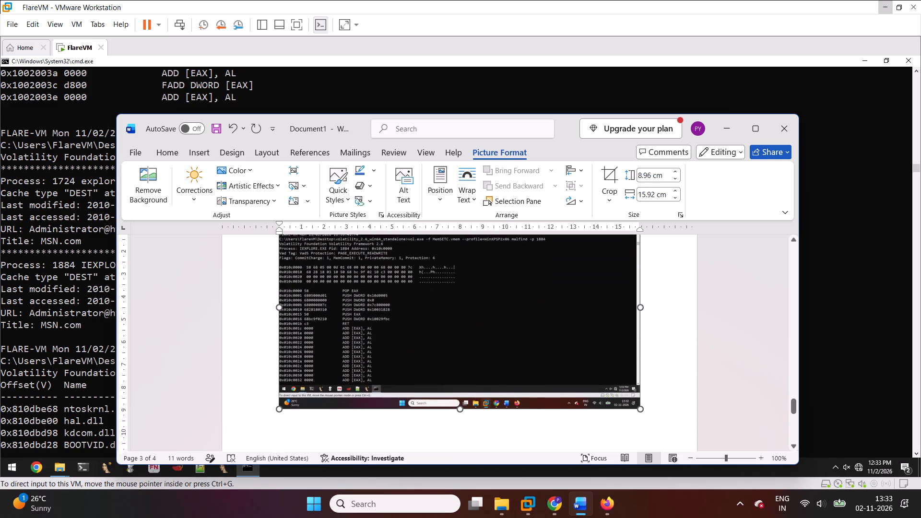
pyautogui.scroll(-1, 412, 282)
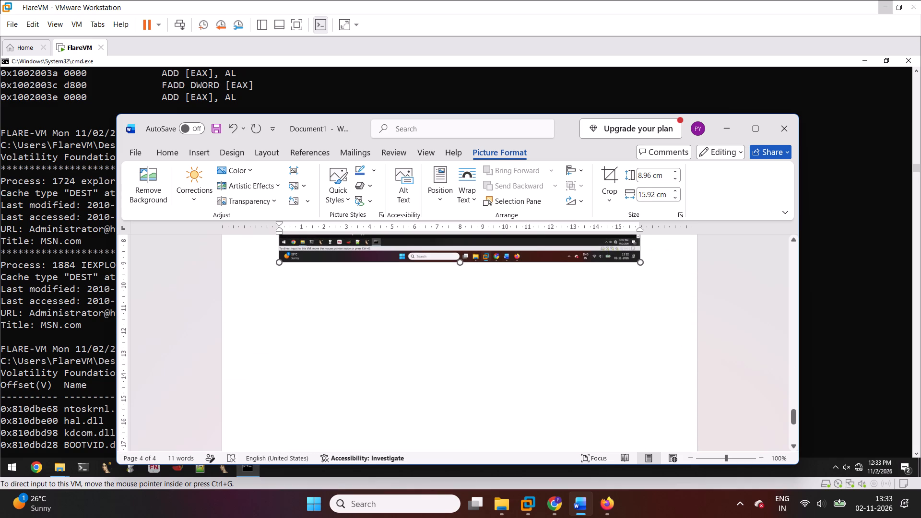
pyautogui.click(409, 314)
pyautogui.click(190, 150)
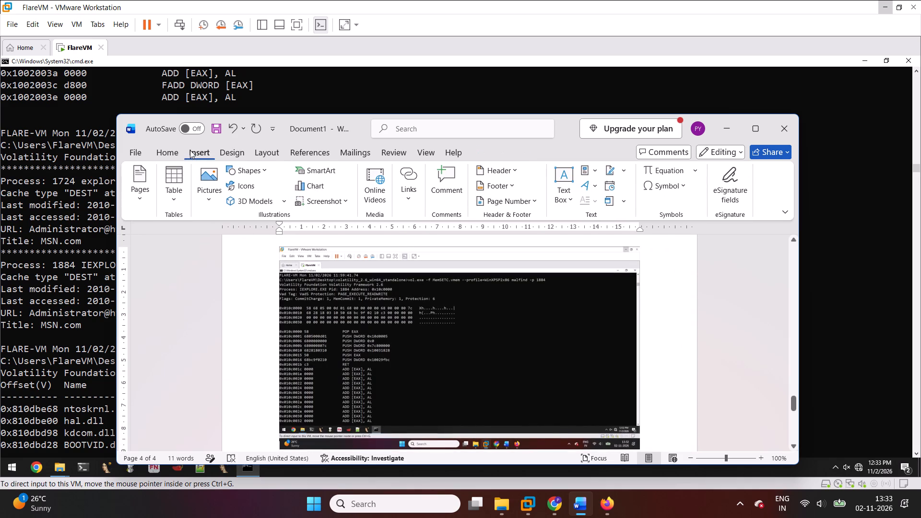
pyautogui.scroll(-1, 530, 307)
pyautogui.click(647, 309)
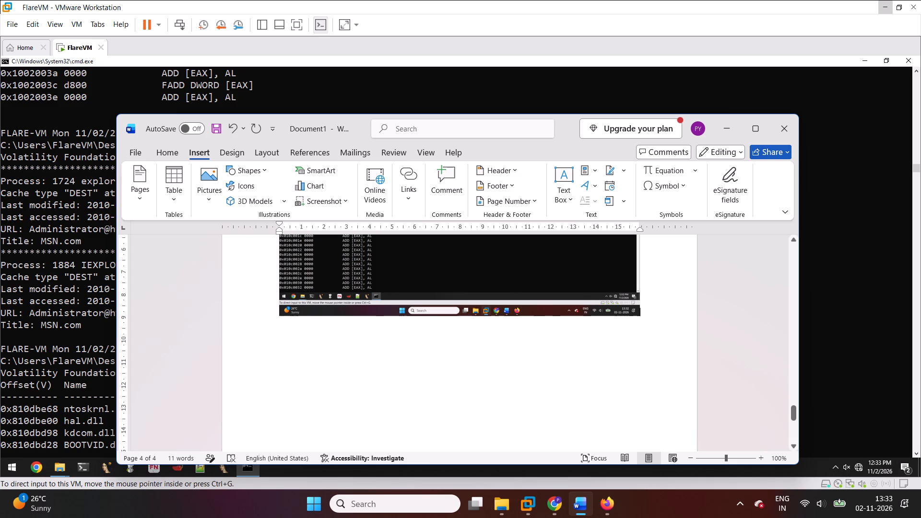
pyautogui.press('Return')
pyautogui.press('Return')
# Insert the Gallery picture Screenshot (136) with the iehistory and modules outputs below the malfind screenshot on page 4.
pyautogui.click(214, 192)
pyautogui.click(231, 232)
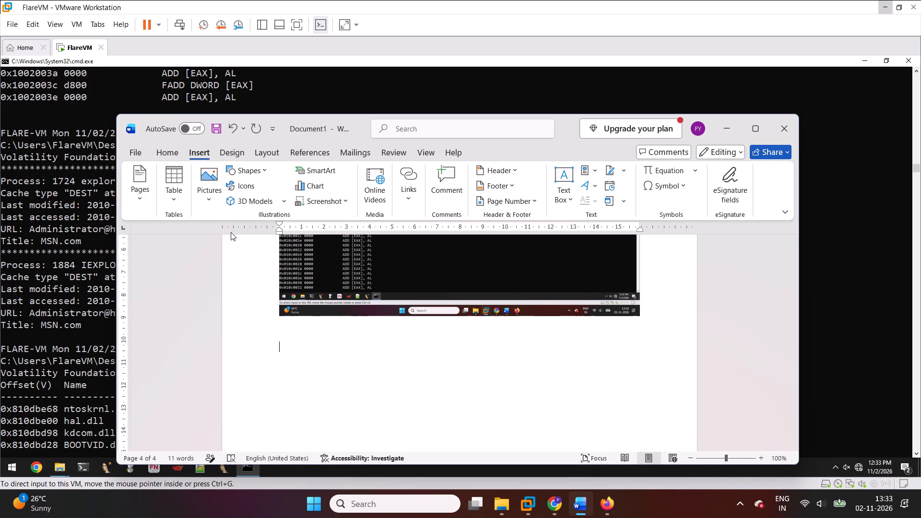
pyautogui.scroll(3, 165, 227)
pyautogui.doubleClick(160, 218)
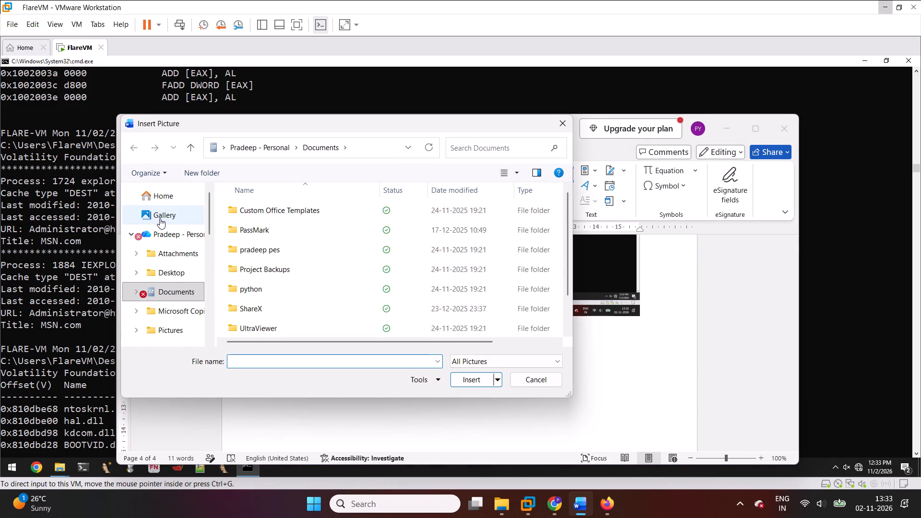
pyautogui.click(262, 242)
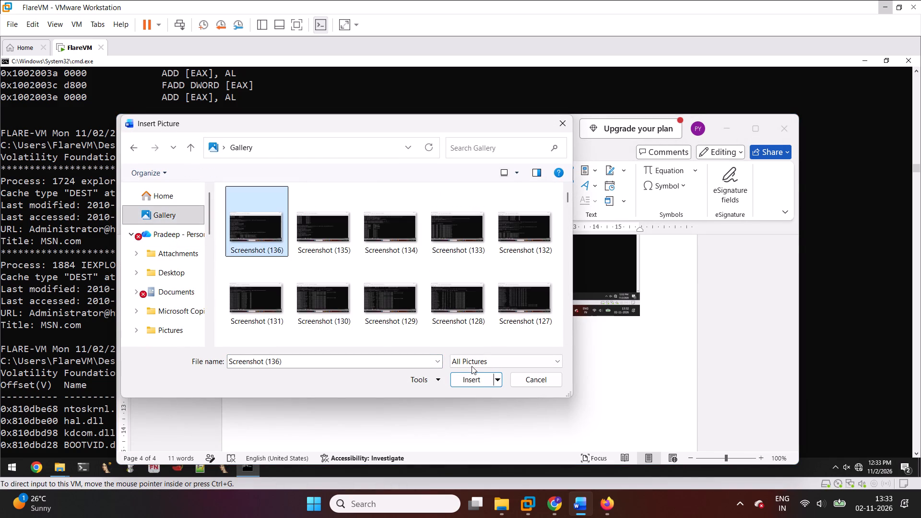
pyautogui.click(481, 381)
pyautogui.scroll(-1, 481, 381)
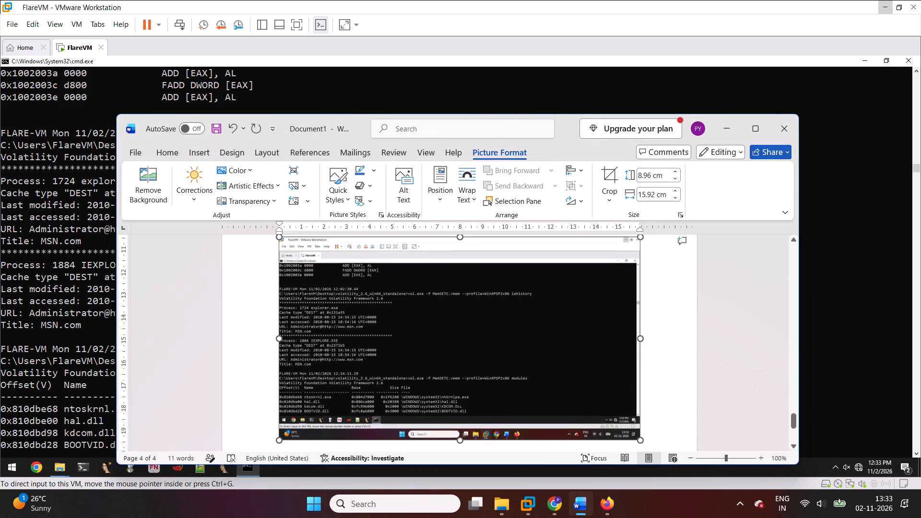
pyautogui.scroll(-1, 481, 381)
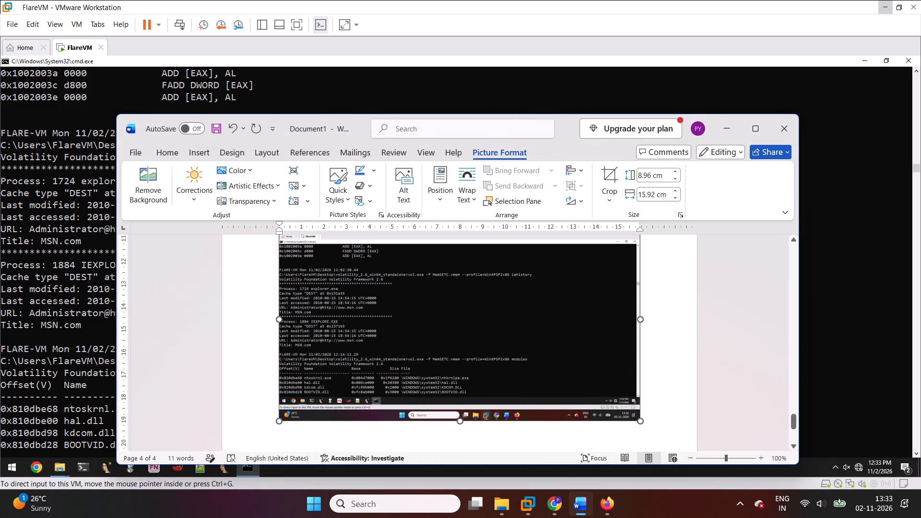
pyautogui.click(668, 366)
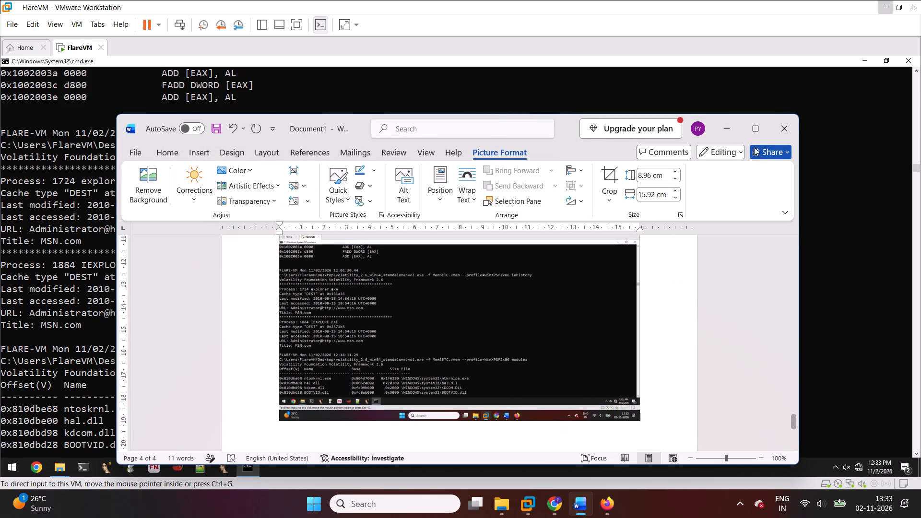
# Minimize the report and bring up the Volatility psxview output in the FlareVM command prompt.
pyautogui.click(729, 129)
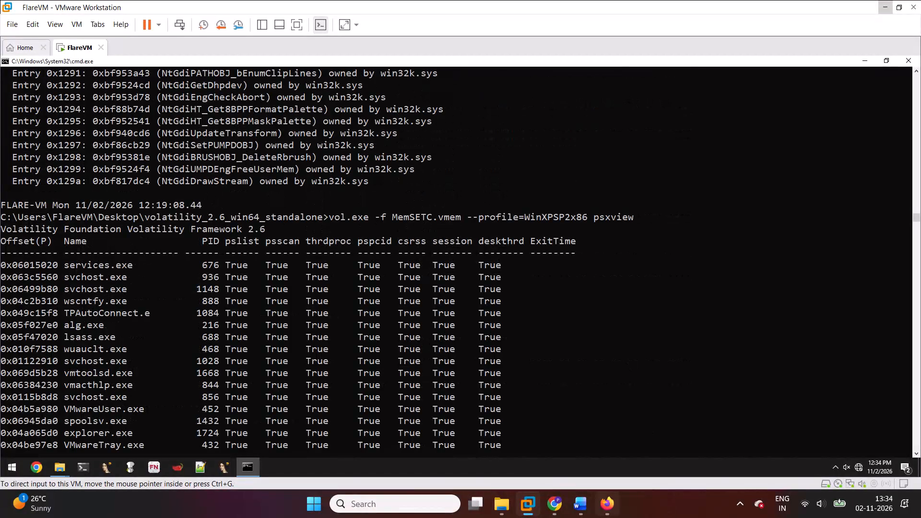
# Switch back to the Word report and insert the Gallery picture Screenshot (137) two lines below the iehistory and modules screenshot.
pyautogui.click(602, 452)
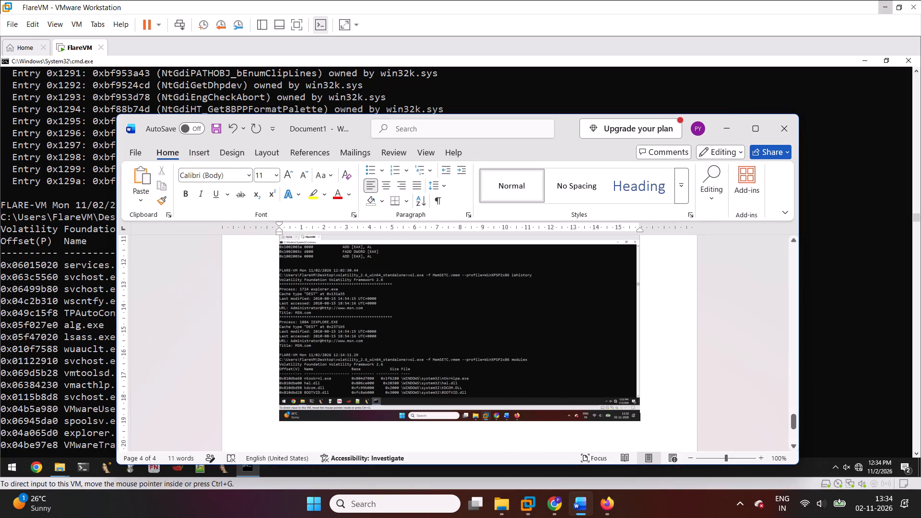
pyautogui.scroll(-2, 539, 348)
pyautogui.press('Return')
pyautogui.press('Return')
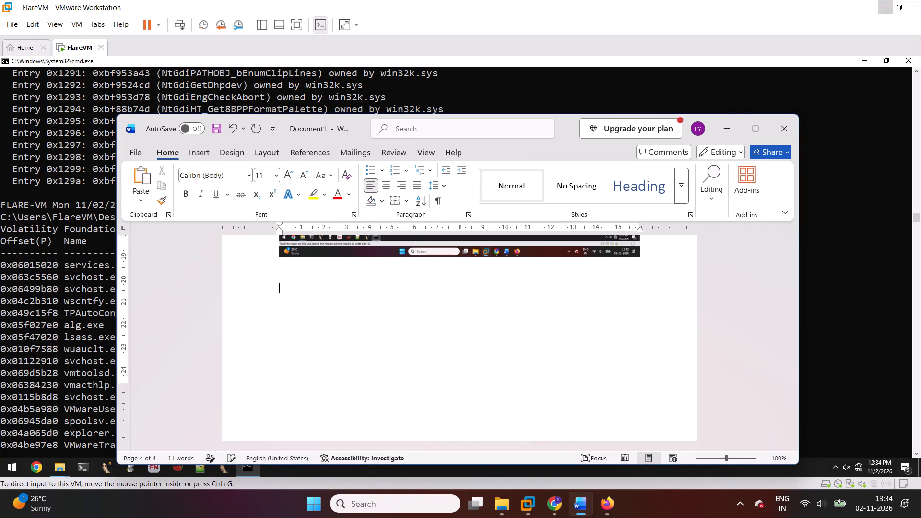
pyautogui.click(196, 150)
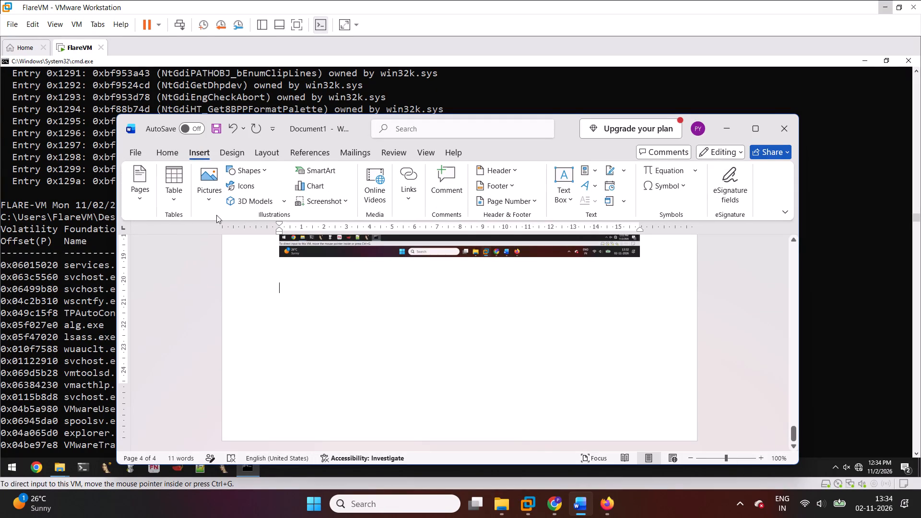
pyautogui.click(209, 208)
pyautogui.click(228, 237)
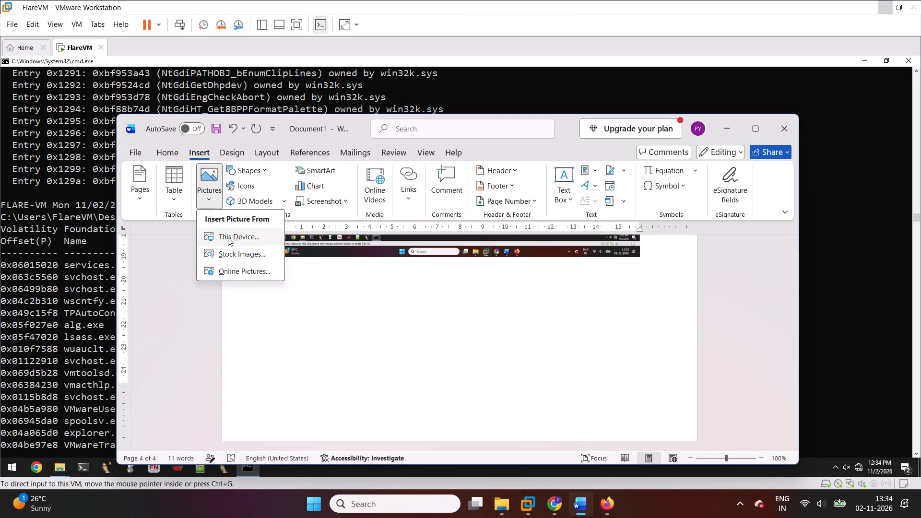
pyautogui.scroll(4, 177, 233)
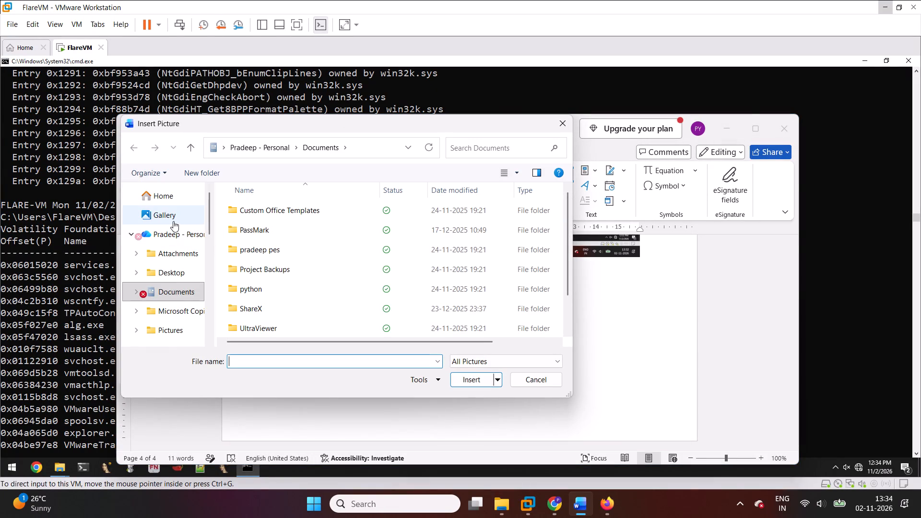
pyautogui.click(173, 221)
pyautogui.click(326, 240)
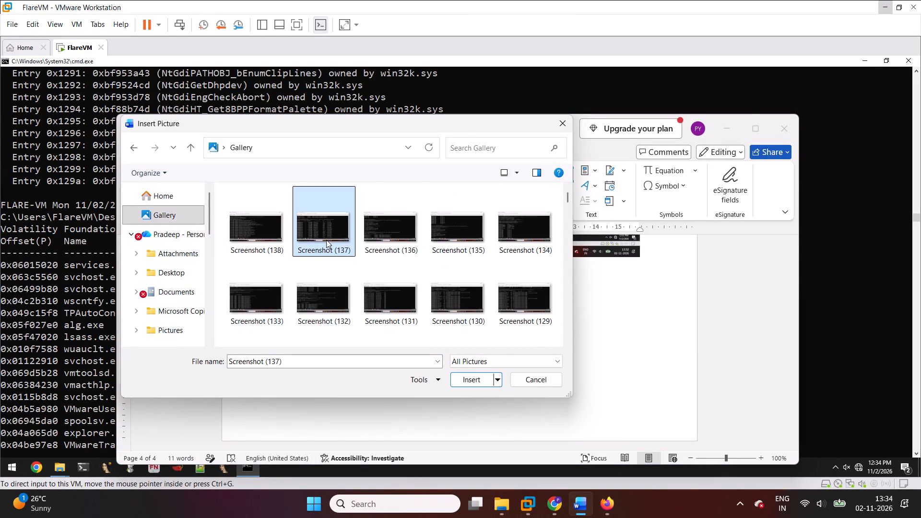
pyautogui.click(470, 388)
pyautogui.click(472, 386)
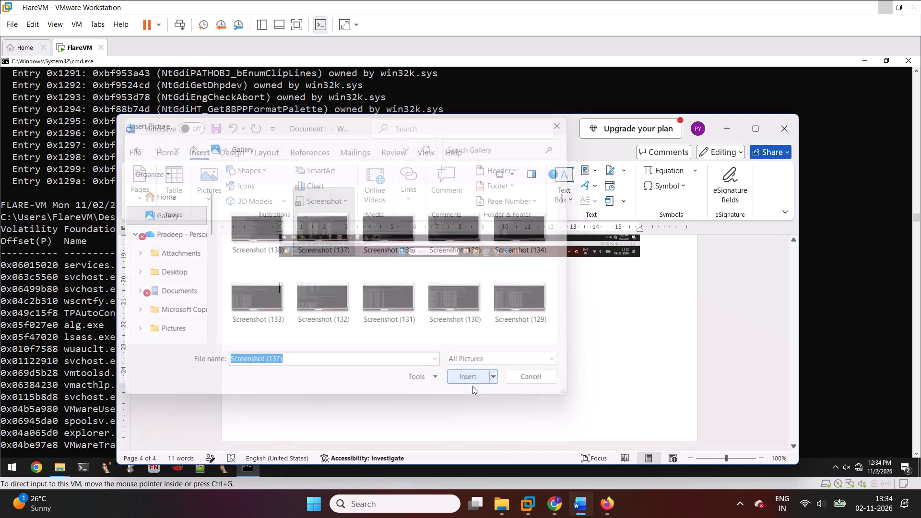
pyautogui.scroll(-3, 472, 386)
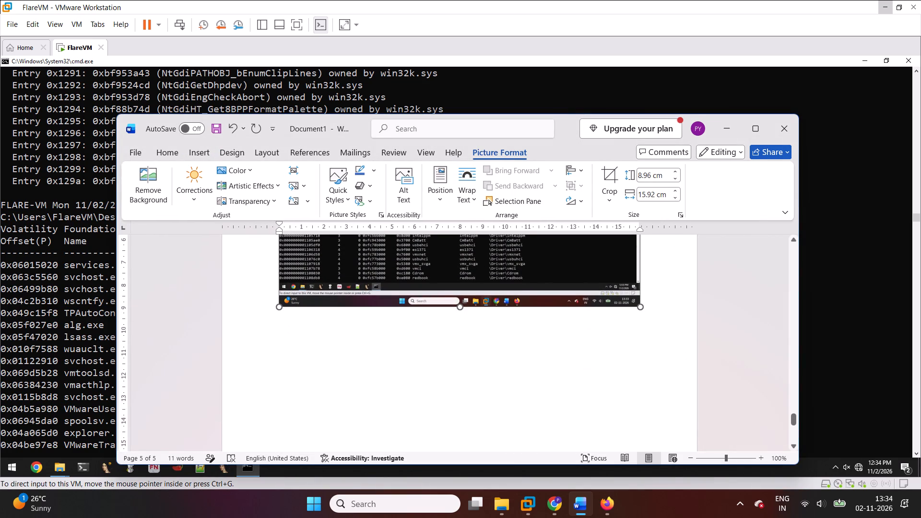
# Insert the Gallery picture Screenshot (138) with the ssdt output two lines below the driver listing screenshot on page 5.
pyautogui.click(653, 301)
pyautogui.press('Return')
pyautogui.press('Return')
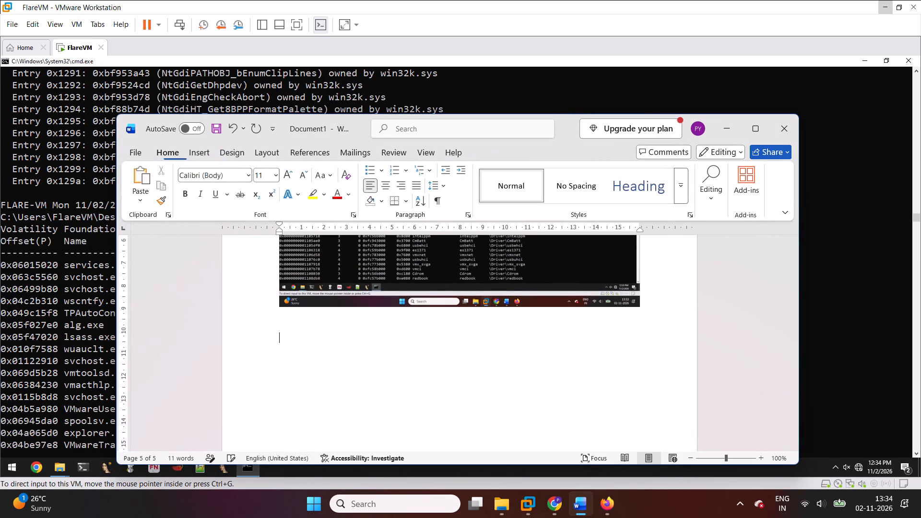
pyautogui.click(201, 149)
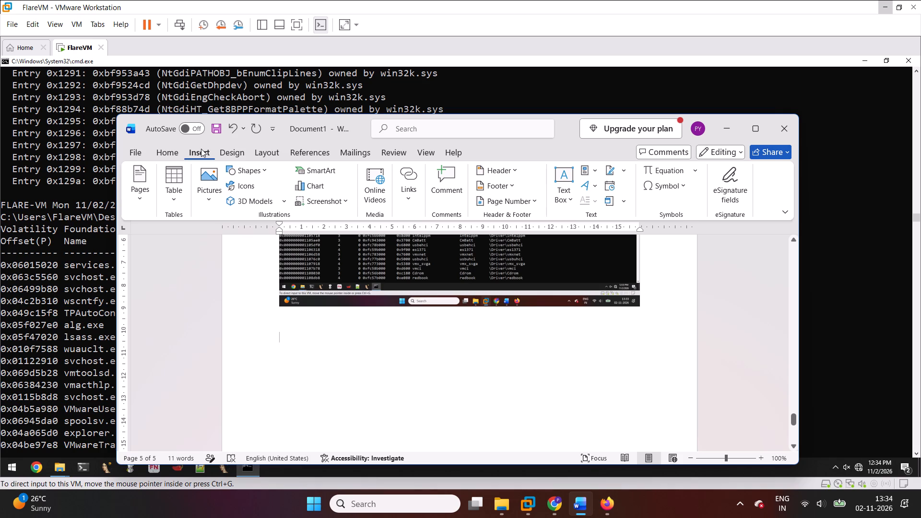
pyautogui.click(208, 204)
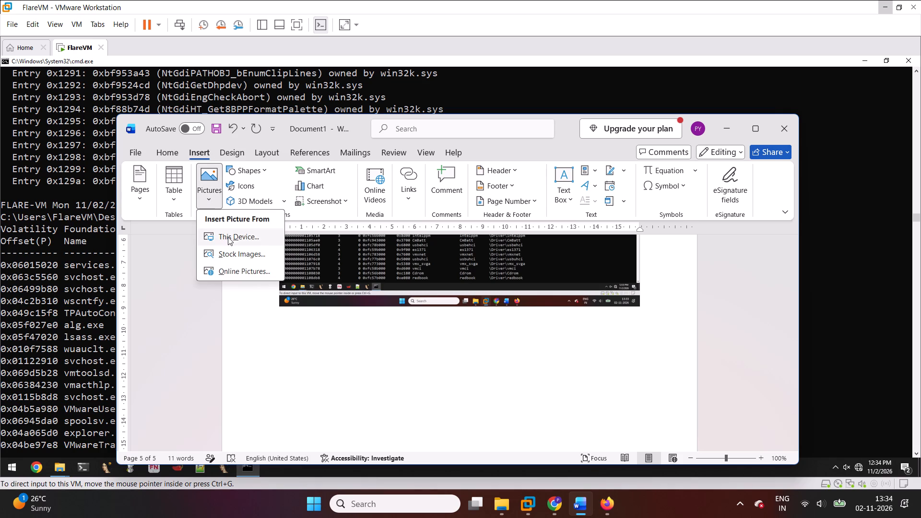
pyautogui.click(228, 237)
pyautogui.scroll(1, 178, 222)
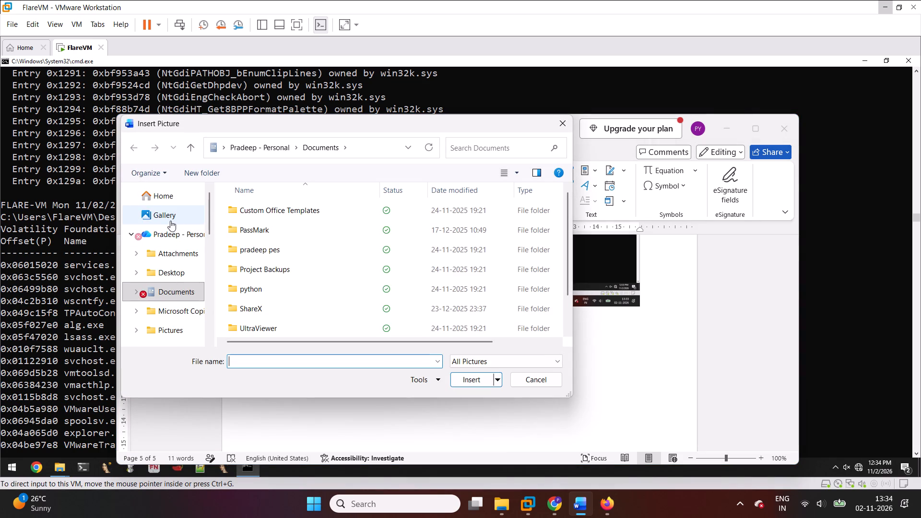
pyautogui.doubleClick(170, 221)
pyautogui.click(267, 247)
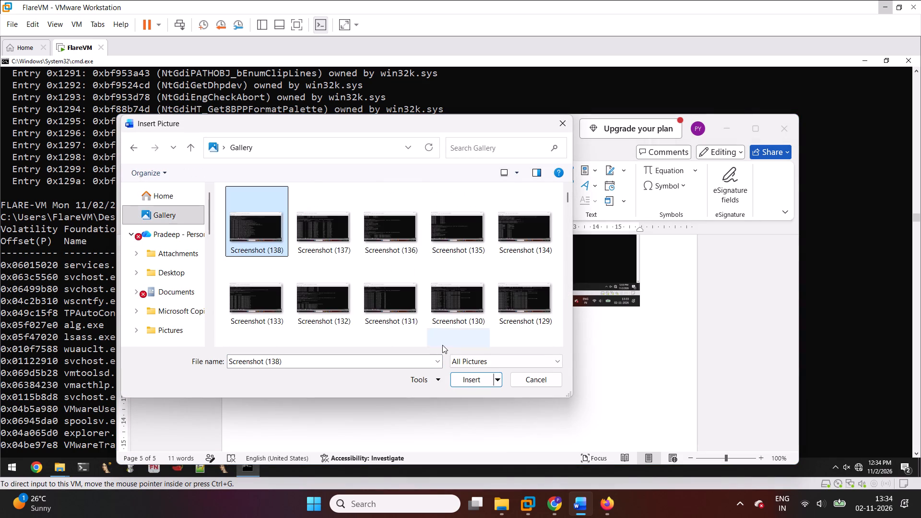
pyautogui.click(463, 377)
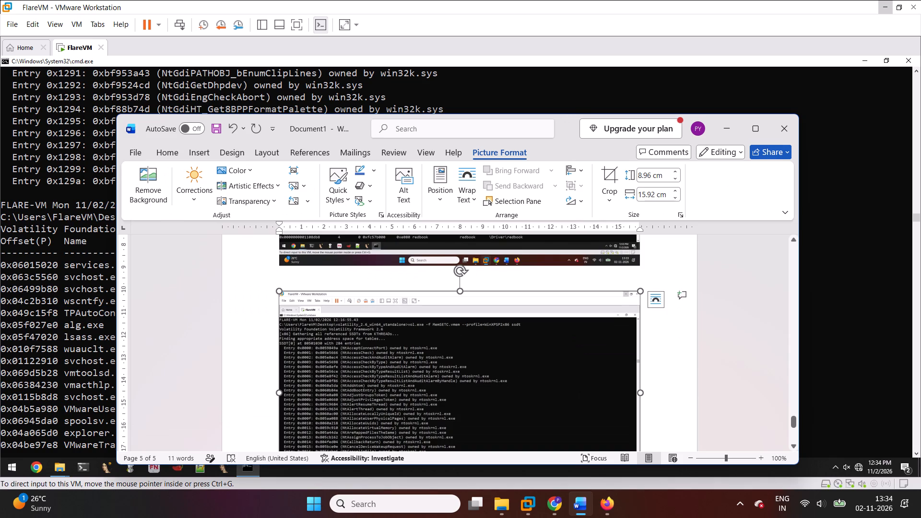
# Add two blank lines after the ssdt screenshot on page 5 of the report.
pyautogui.scroll(-1, 463, 377)
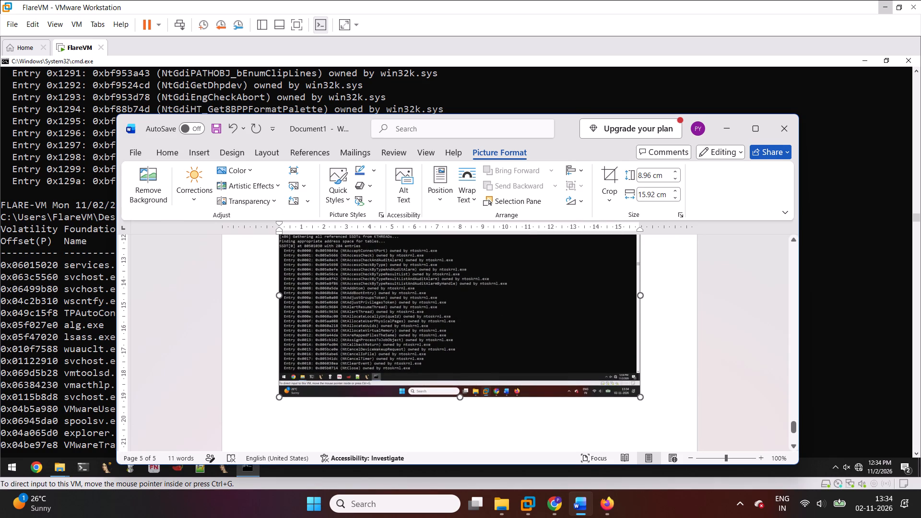
pyautogui.click(651, 378)
pyautogui.press('Return')
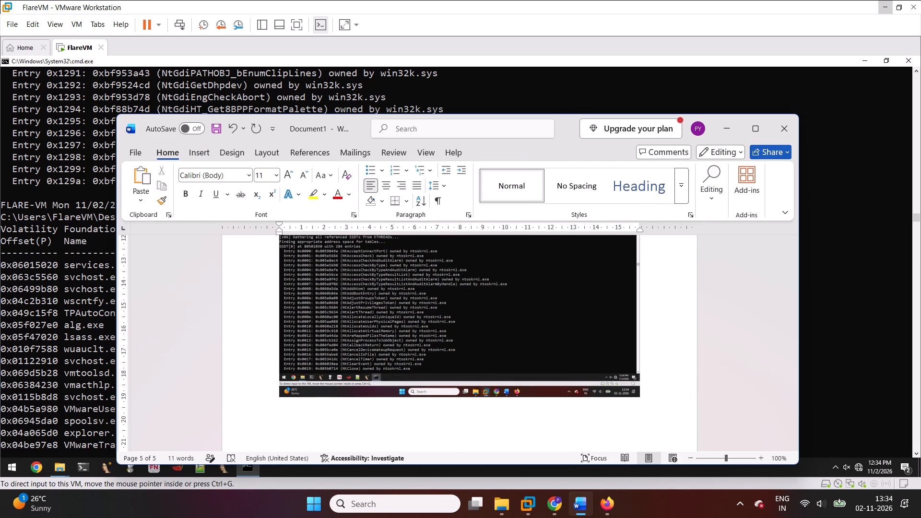
pyautogui.press('Return')
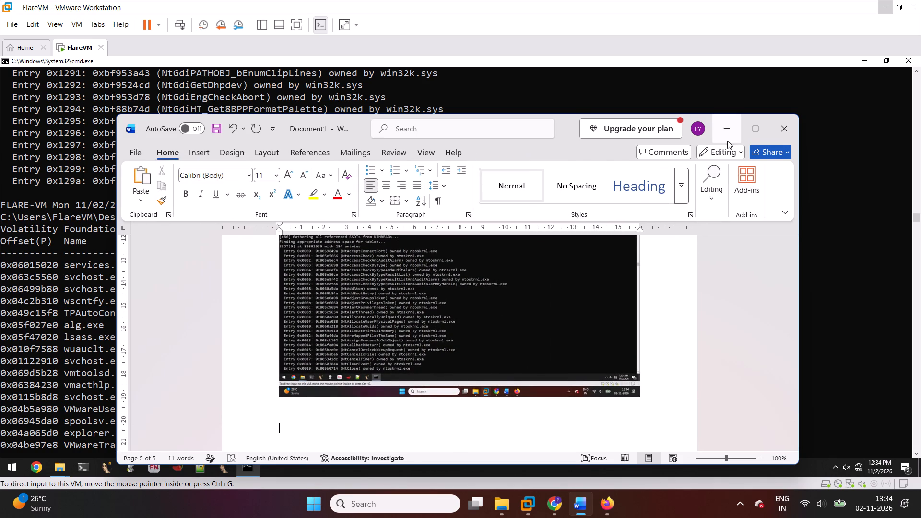
# Minimize the report and bring up the end of the psxview output in the FlareVM command prompt.
pyautogui.click(725, 139)
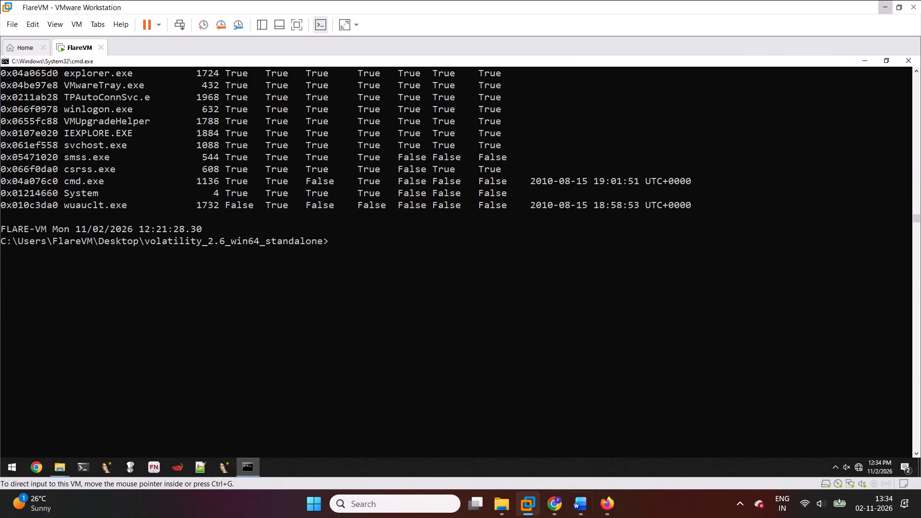
# Switch back to the Word report and insert the Gallery picture Screenshot (139) with the psxview output after the ssdt screenshot.
pyautogui.click(578, 458)
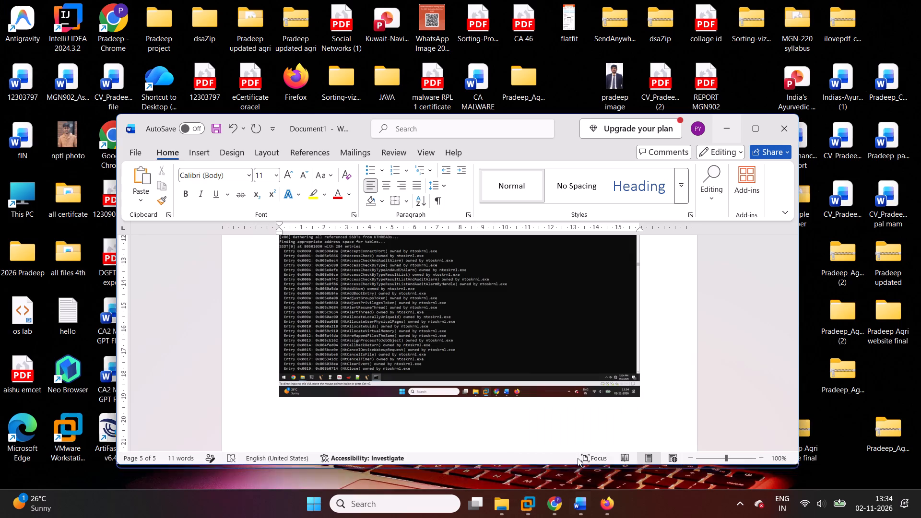
pyautogui.scroll(-1, 578, 458)
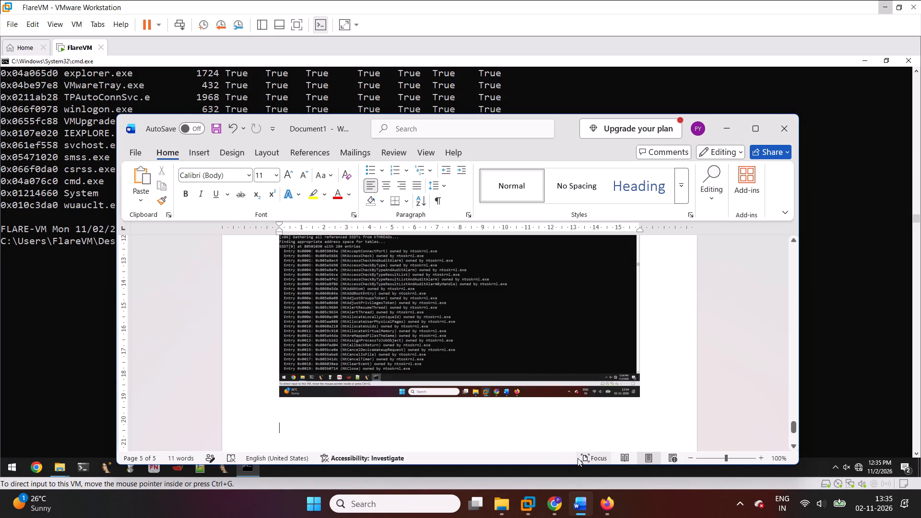
pyautogui.click(199, 146)
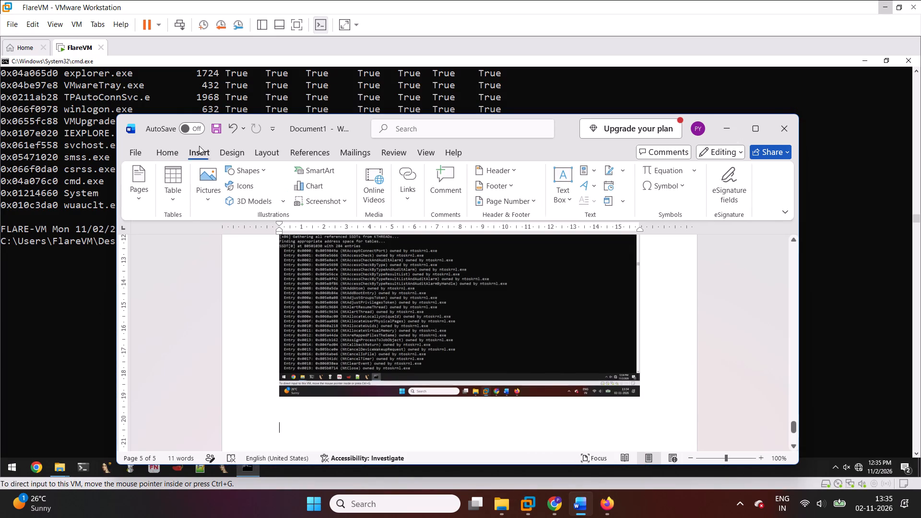
pyautogui.click(212, 192)
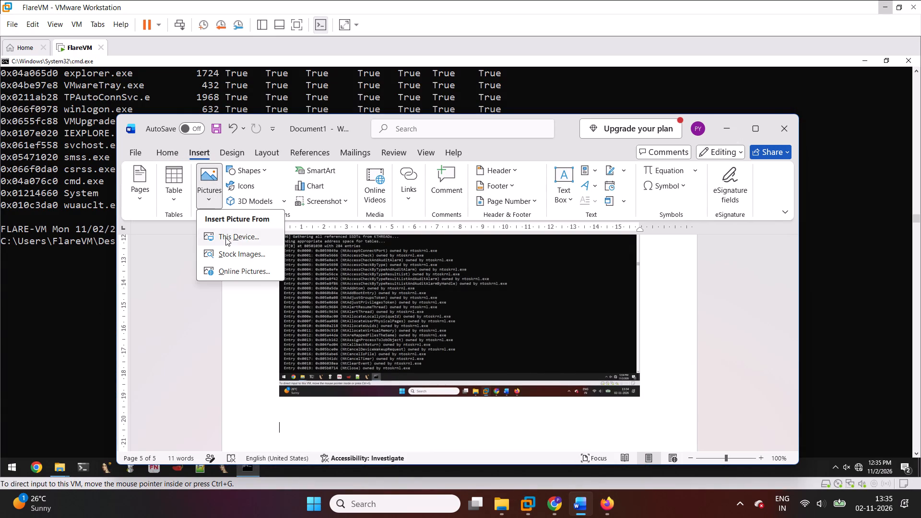
pyautogui.click(225, 237)
pyautogui.scroll(3, 180, 206)
pyautogui.doubleClick(167, 215)
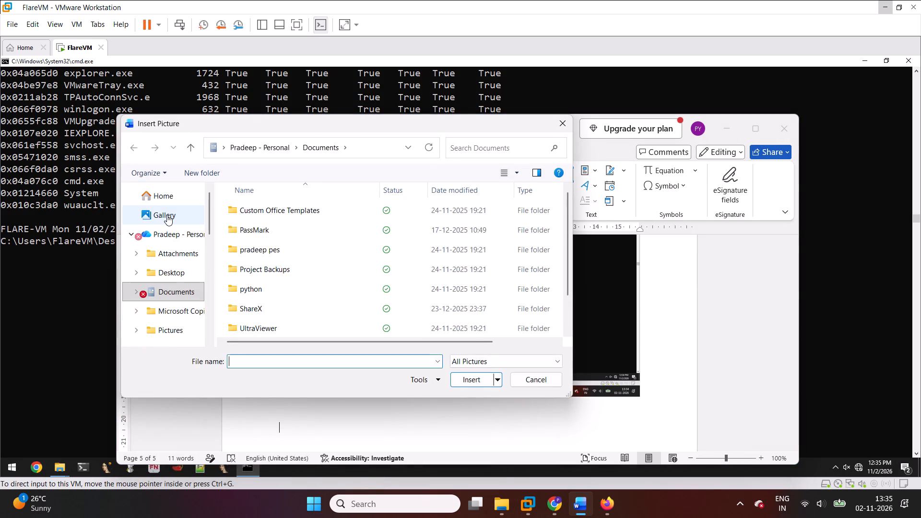
pyautogui.click(259, 228)
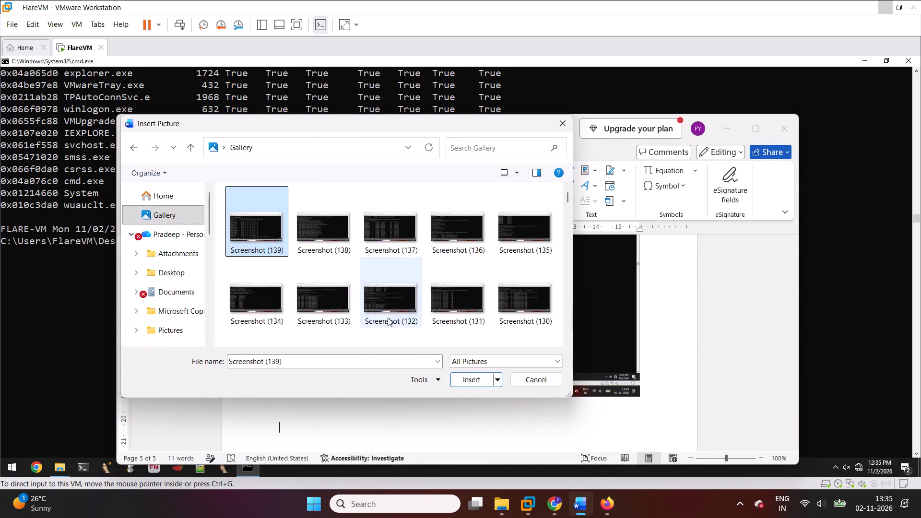
pyautogui.click(464, 376)
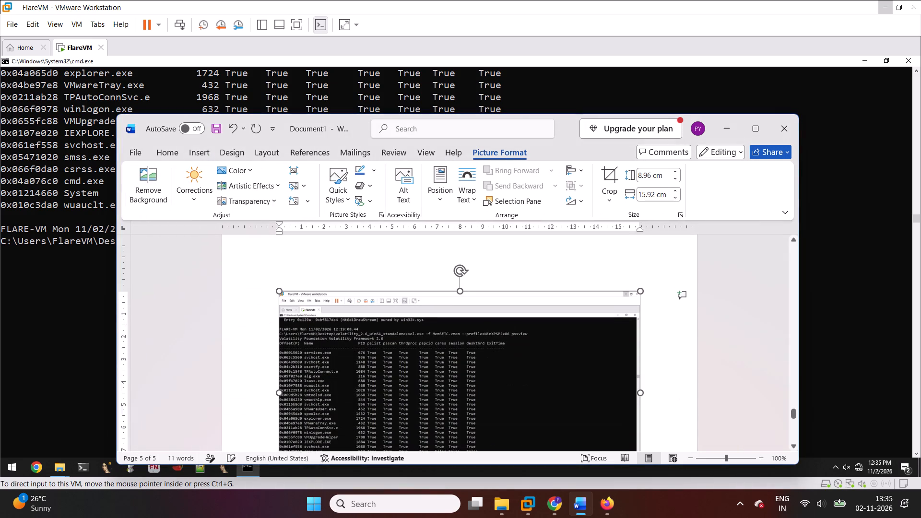
pyautogui.click(592, 279)
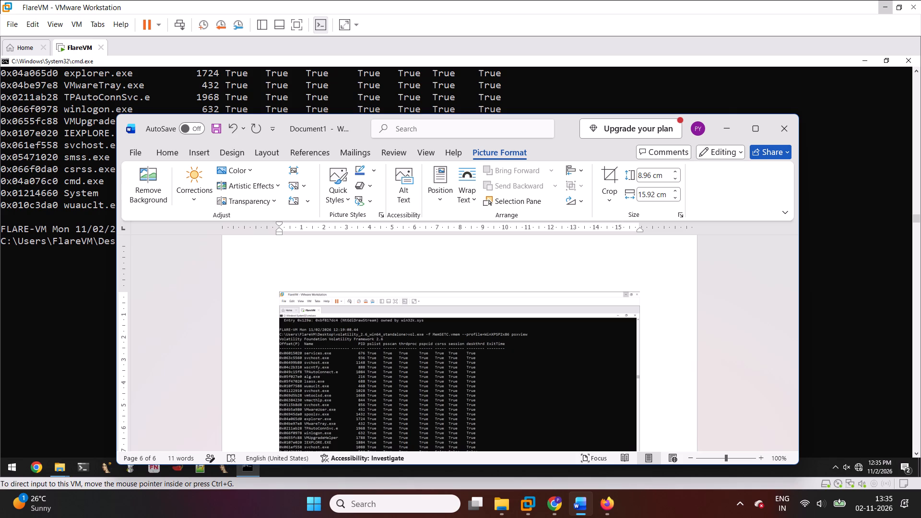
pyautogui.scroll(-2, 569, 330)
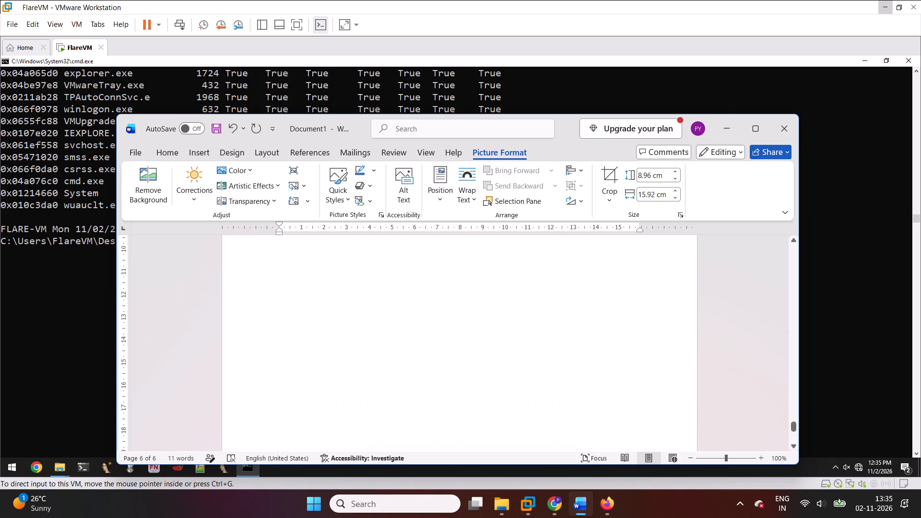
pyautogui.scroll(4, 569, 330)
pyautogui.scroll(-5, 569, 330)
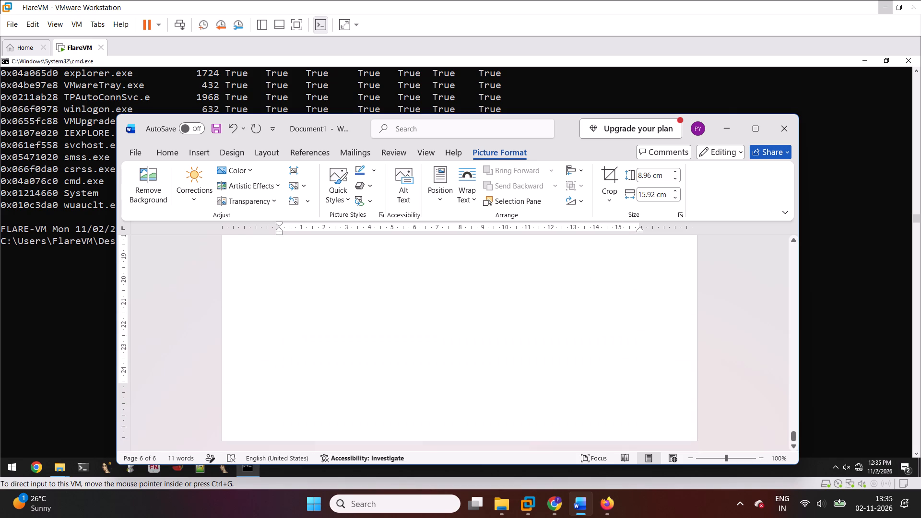
# Review the inserted screenshots in the report from page 6 back to the student details on page 1.
pyautogui.scroll(4, 569, 330)
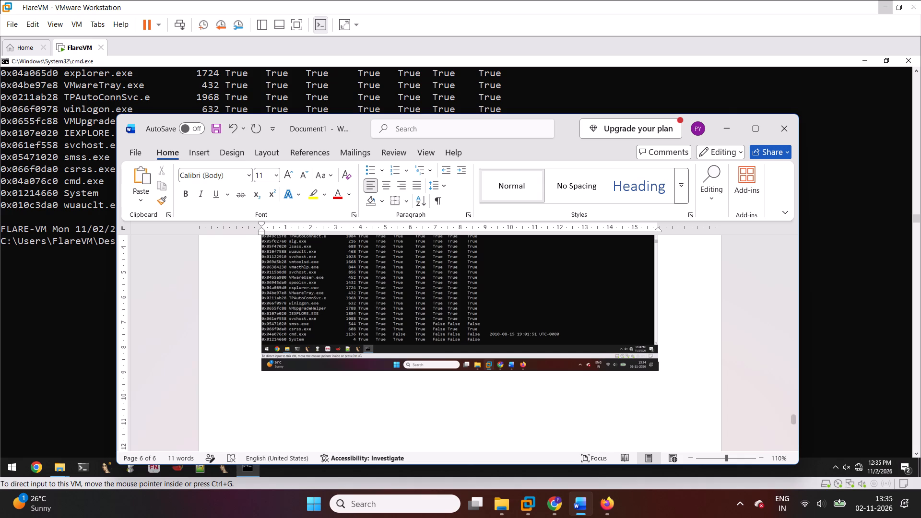
pyautogui.scroll(4, 569, 330)
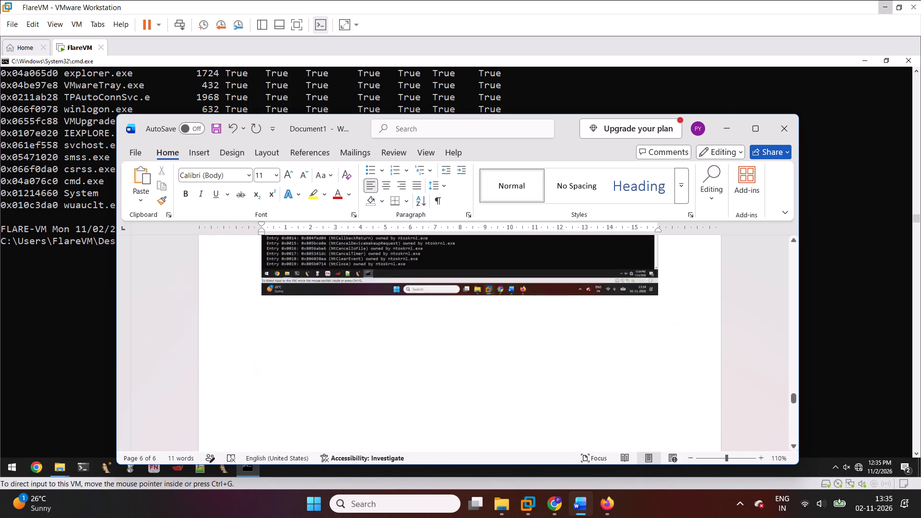
pyautogui.scroll(4, 569, 330)
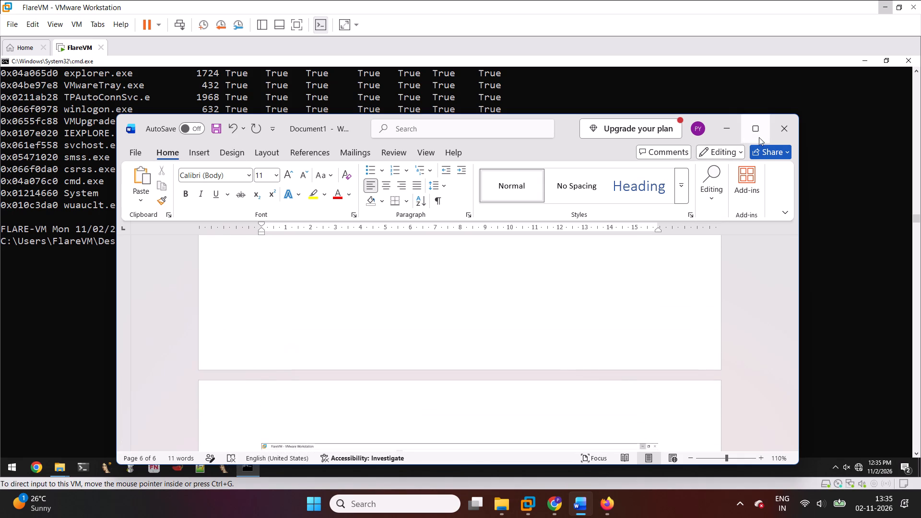
pyautogui.click(757, 133)
pyautogui.scroll(9, 404, 234)
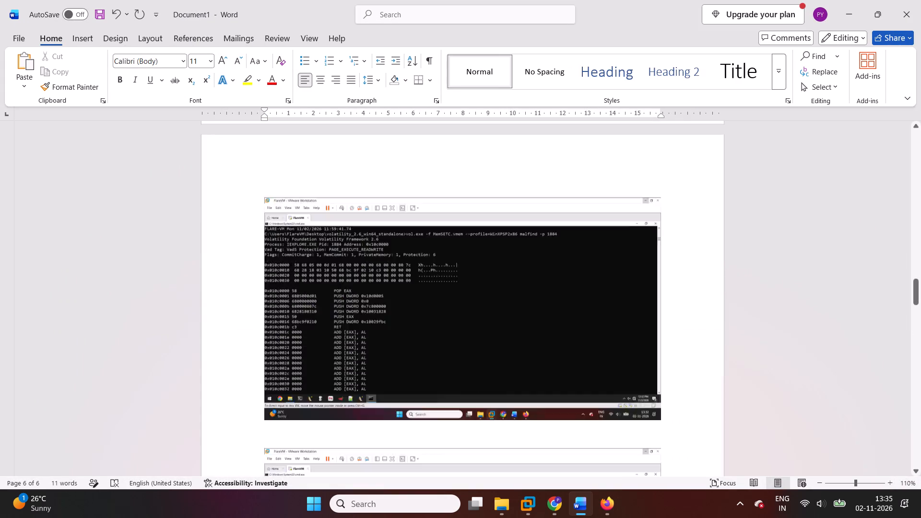
pyautogui.scroll(11, 404, 234)
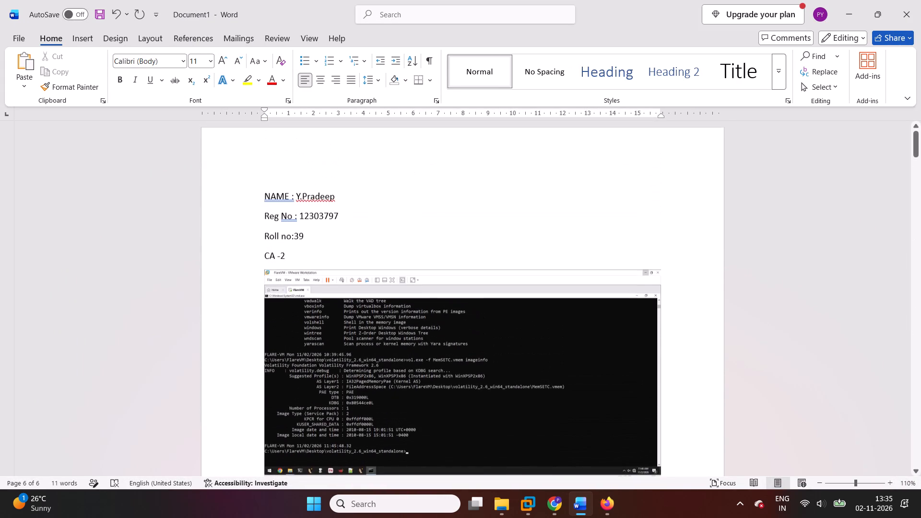
pyautogui.moveTo(608, 8); pyautogui.dragTo(573, 72)
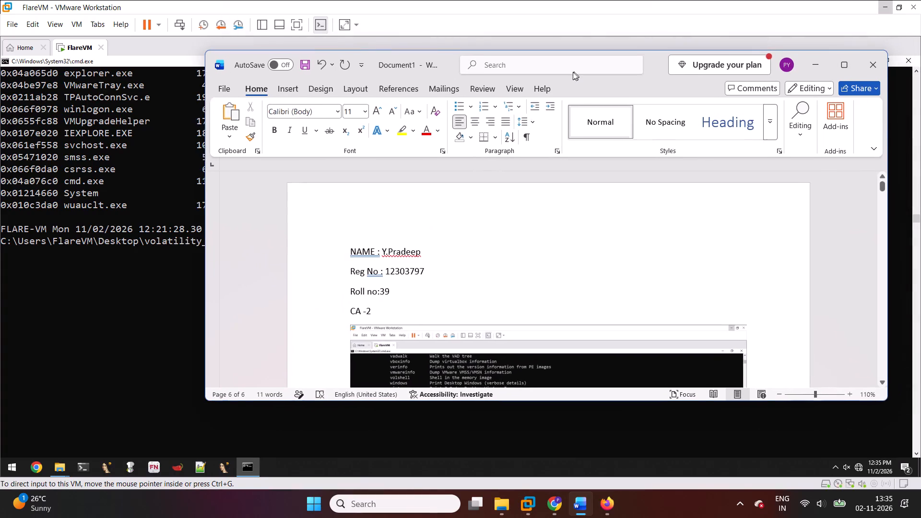
pyautogui.moveTo(573, 72); pyautogui.dragTo(554, 75)
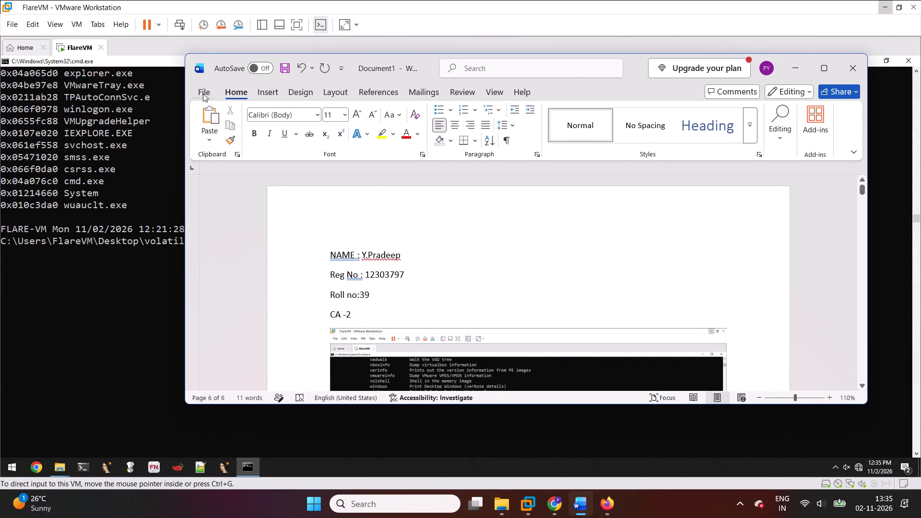
# Save the report on this PC's Desktop as a Word document named CA 2 and dismiss the OneDrive backup notice.
pyautogui.click(203, 94)
pyautogui.click(218, 281)
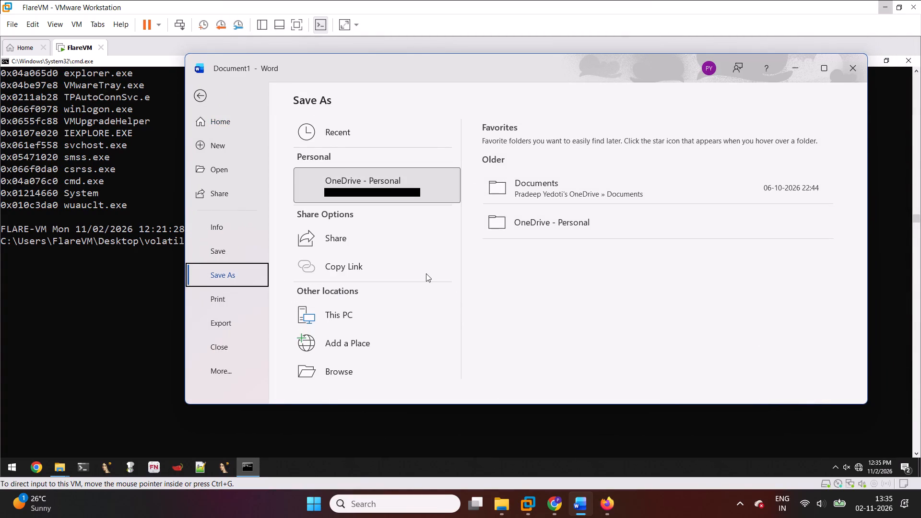
pyautogui.click(385, 314)
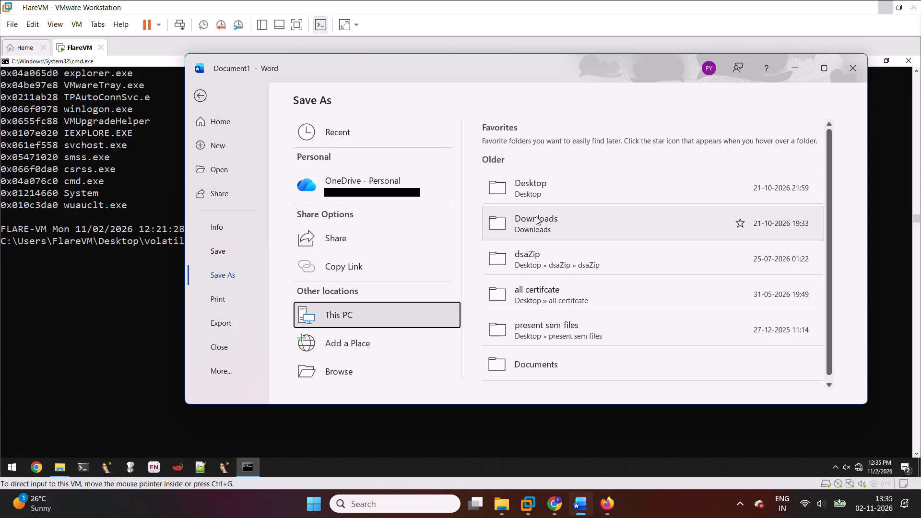
pyautogui.click(533, 192)
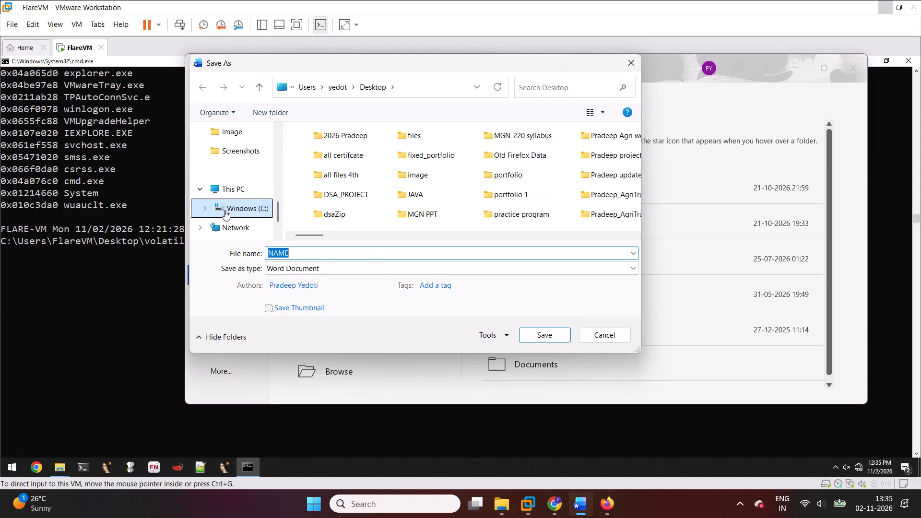
pyautogui.scroll(6, 227, 198)
pyautogui.click(229, 142)
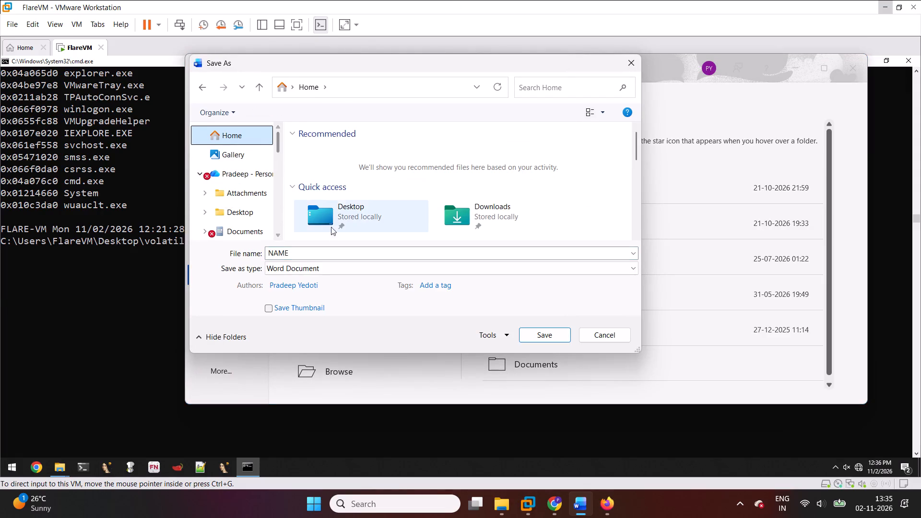
pyautogui.doubleClick(331, 221)
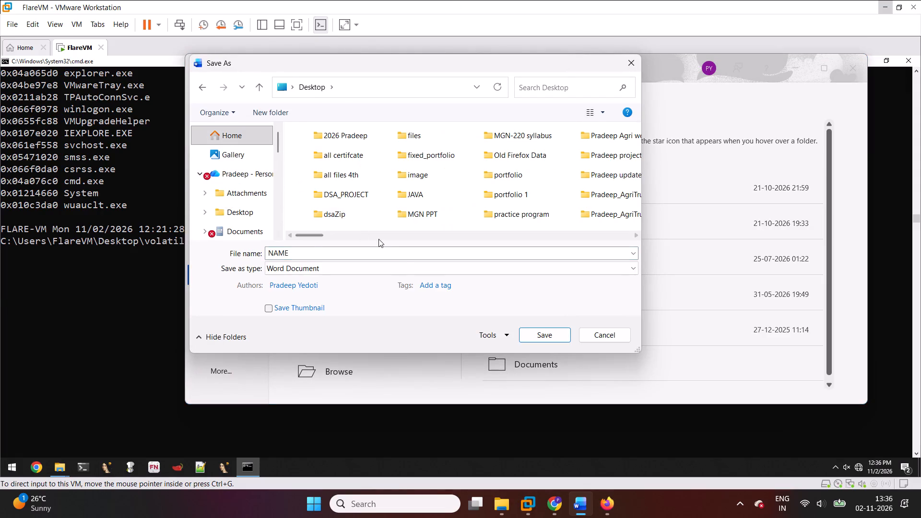
pyautogui.click(346, 257)
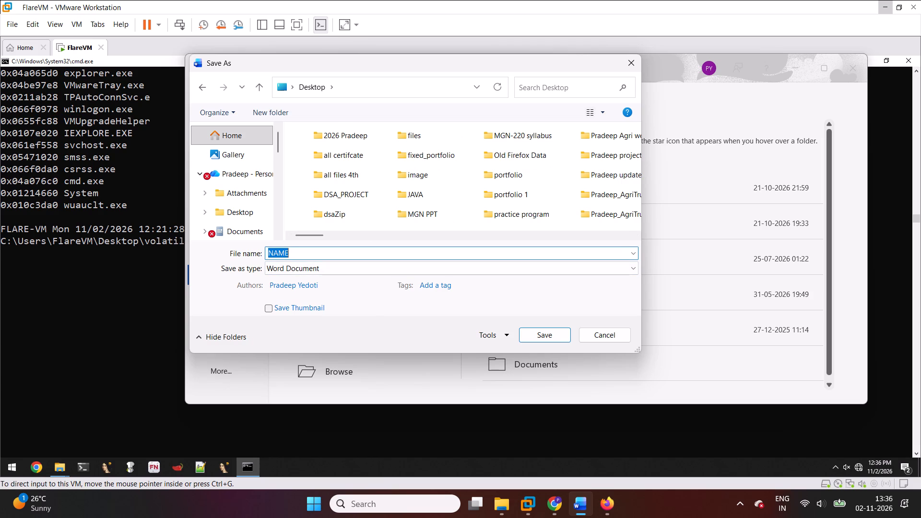
pyautogui.press('BackSpace')
pyautogui.write('CA @')
pyautogui.hotkey('shift', 'BackSpace')
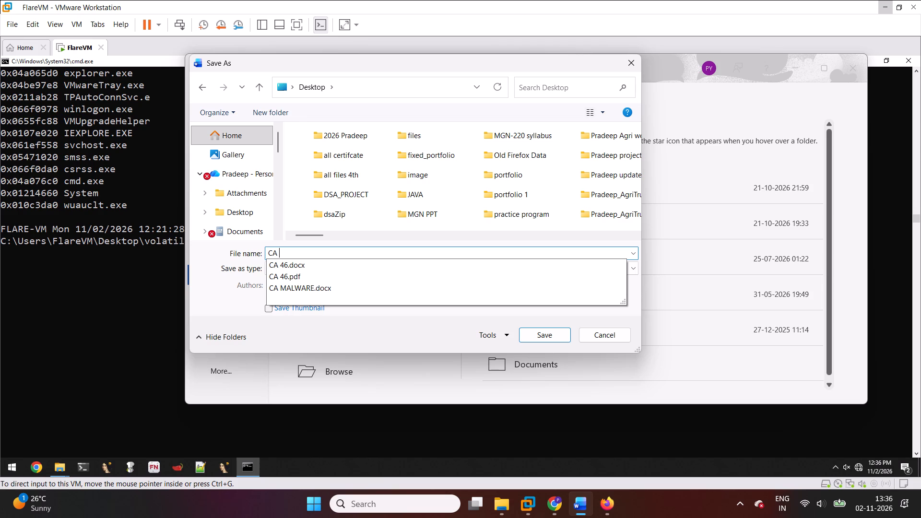
pyautogui.press('2')
pyautogui.press('space')
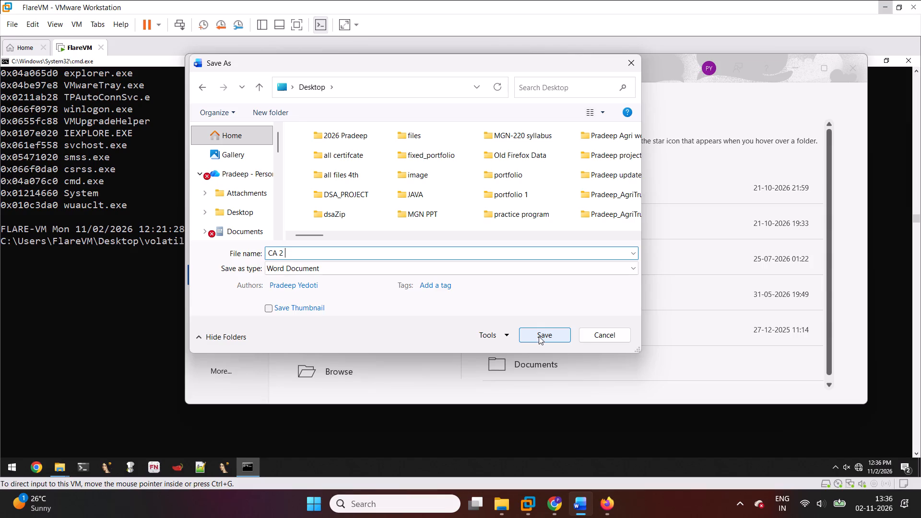
pyautogui.click(539, 336)
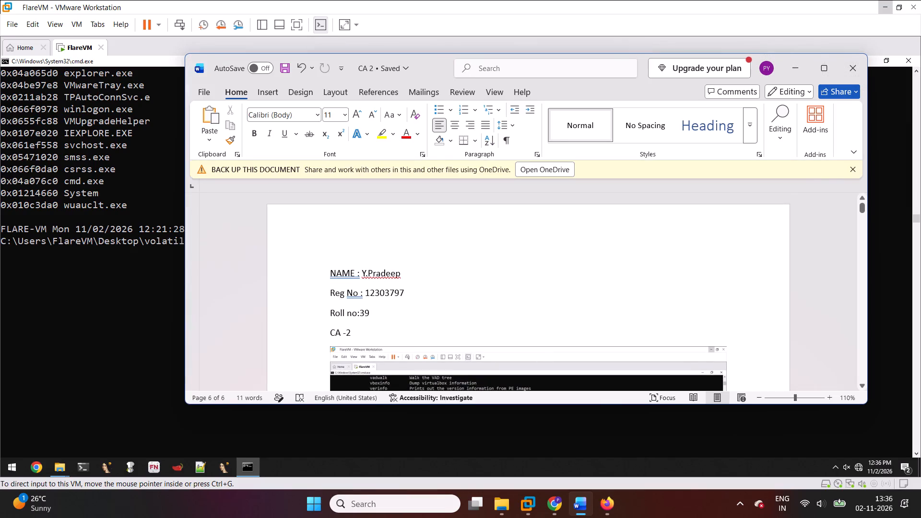
pyautogui.click(859, 171)
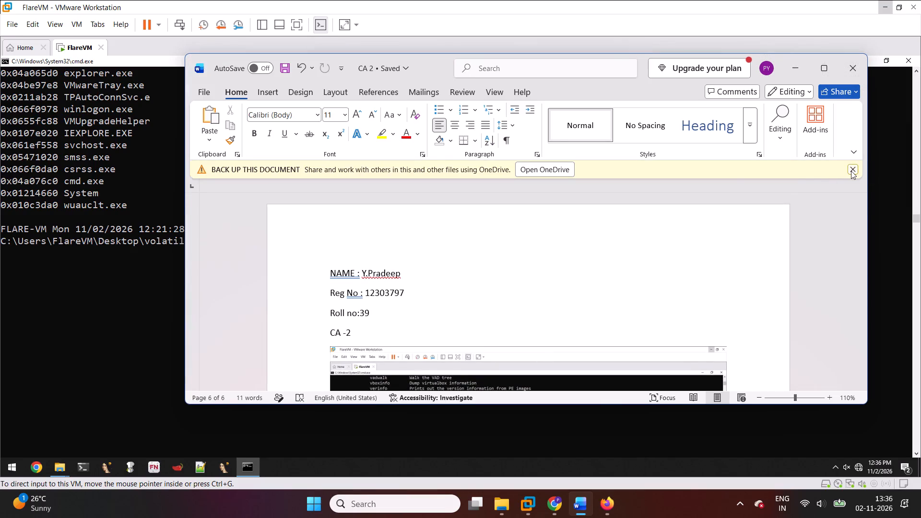
# Dismiss the OneDrive backup notice and minimize the CA 2 report to bring back the FlareVM command prompt.
pyautogui.click(851, 171)
pyautogui.click(789, 70)
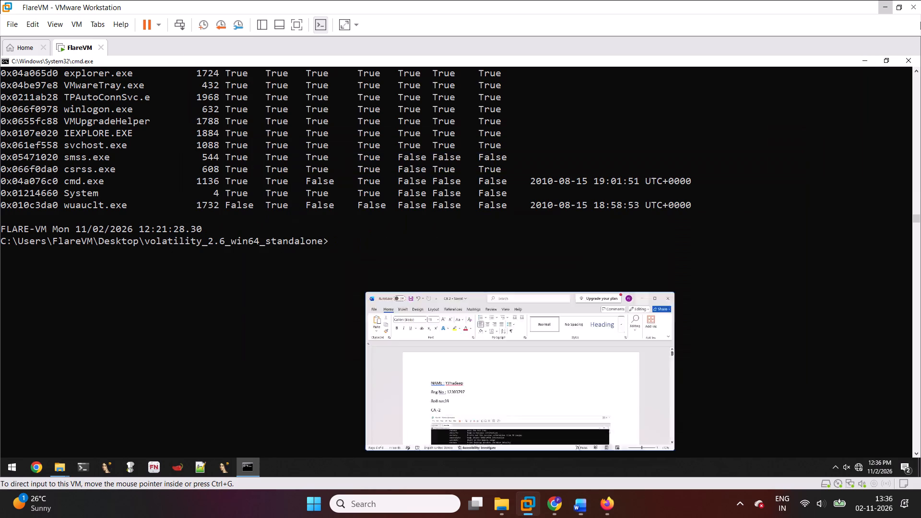
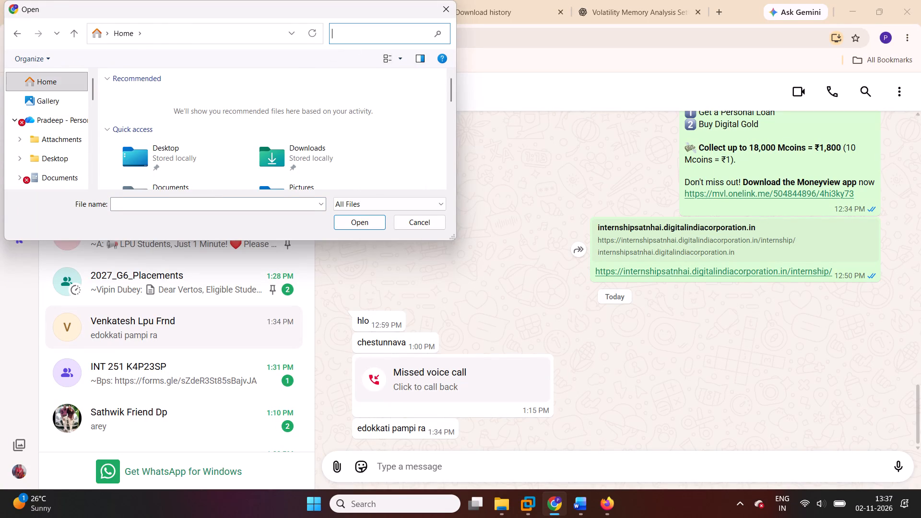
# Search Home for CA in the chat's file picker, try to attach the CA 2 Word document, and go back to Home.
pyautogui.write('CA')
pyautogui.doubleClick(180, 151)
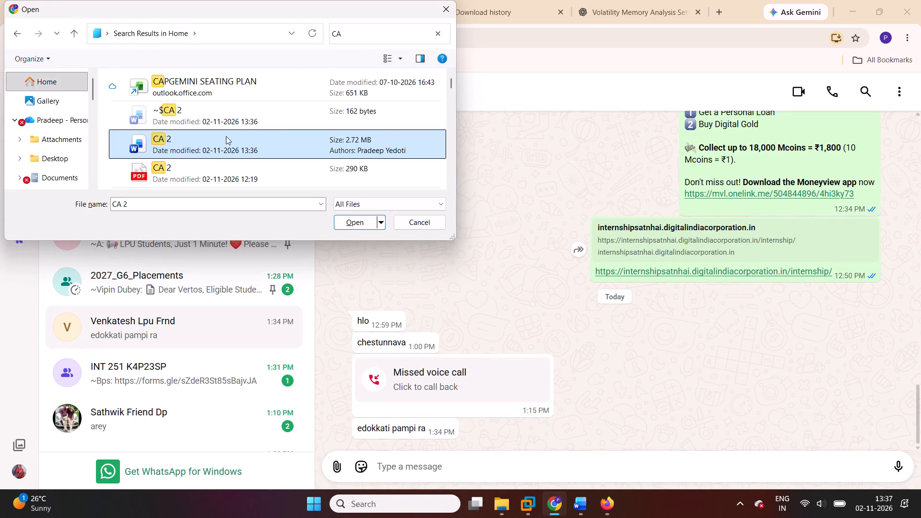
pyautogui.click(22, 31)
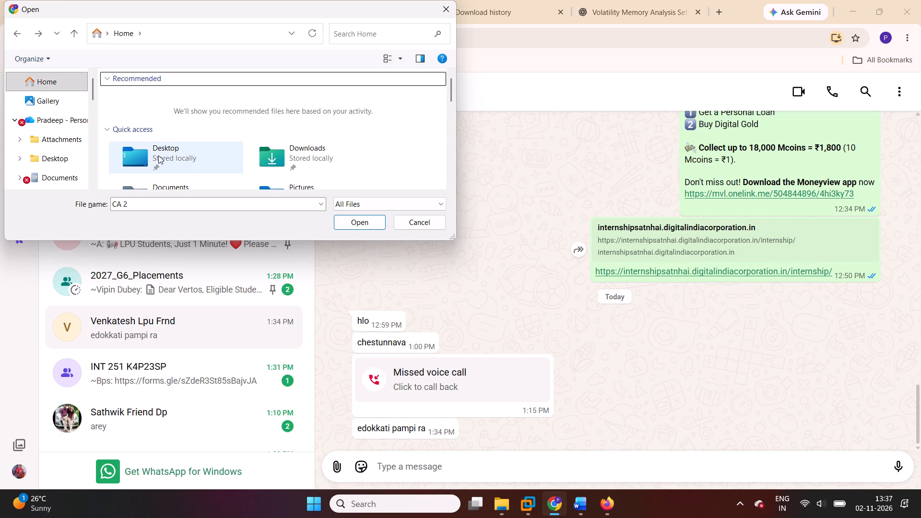
# Open the locally stored Desktop folder in the file picker and search it for CA 2.
pyautogui.doubleClick(158, 155)
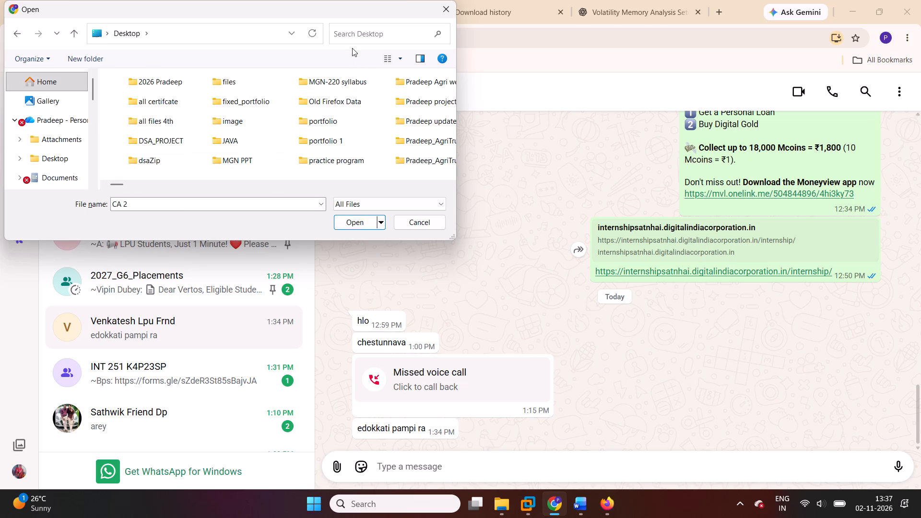
pyautogui.click(347, 32)
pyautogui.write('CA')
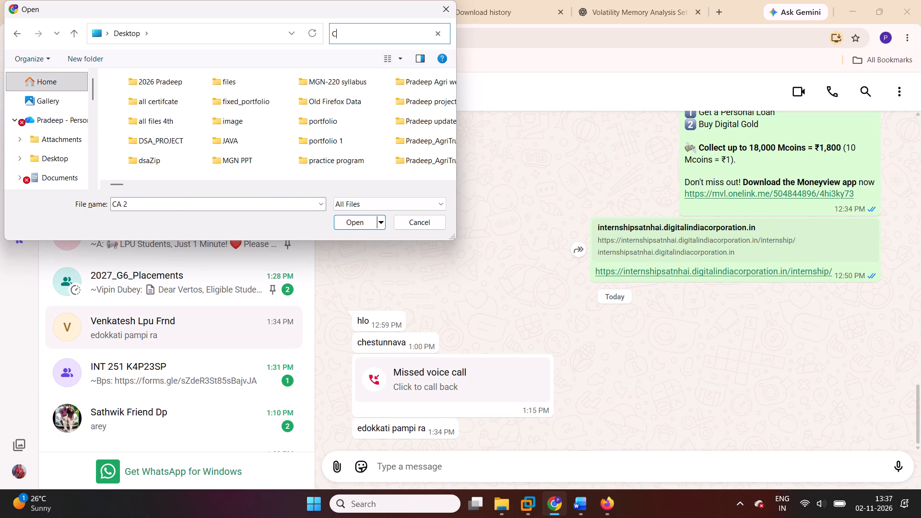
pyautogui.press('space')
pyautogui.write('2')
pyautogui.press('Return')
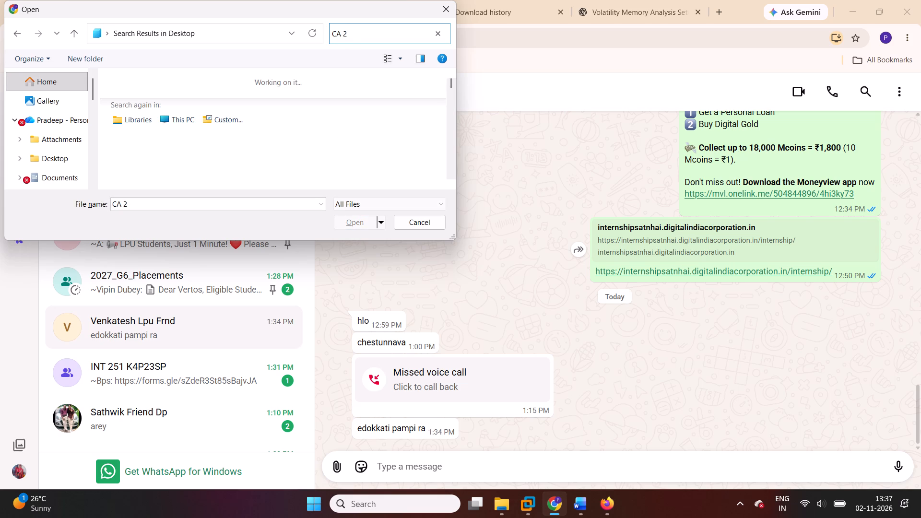
# Try to leave the Desktop search results and return the file picker to Home.
pyautogui.scroll(2, 61, 127)
pyautogui.doubleClick(44, 81)
pyautogui.click(16, 35)
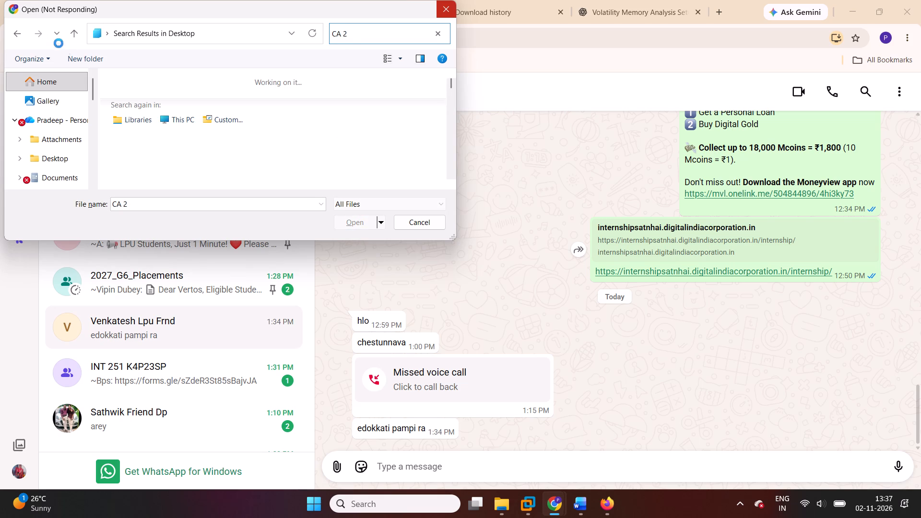
# Browse to the Desktop folder in the WhatsApp attachment file picker and search it for CA2.
pyautogui.scroll(8, 18, 37)
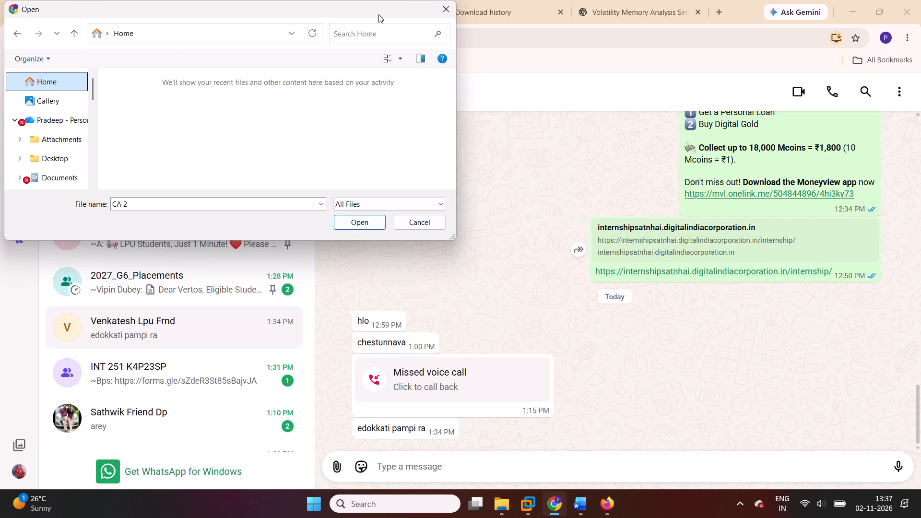
pyautogui.click(65, 81)
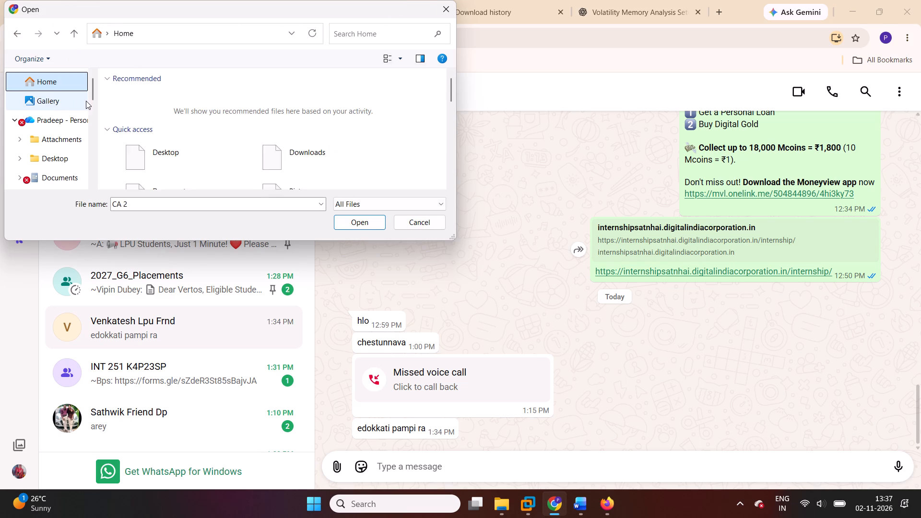
pyautogui.doubleClick(139, 155)
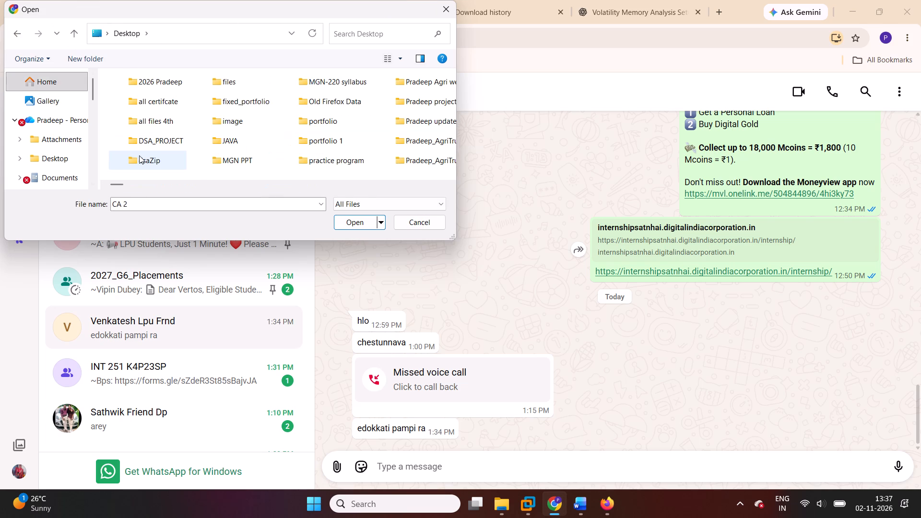
pyautogui.click(374, 30)
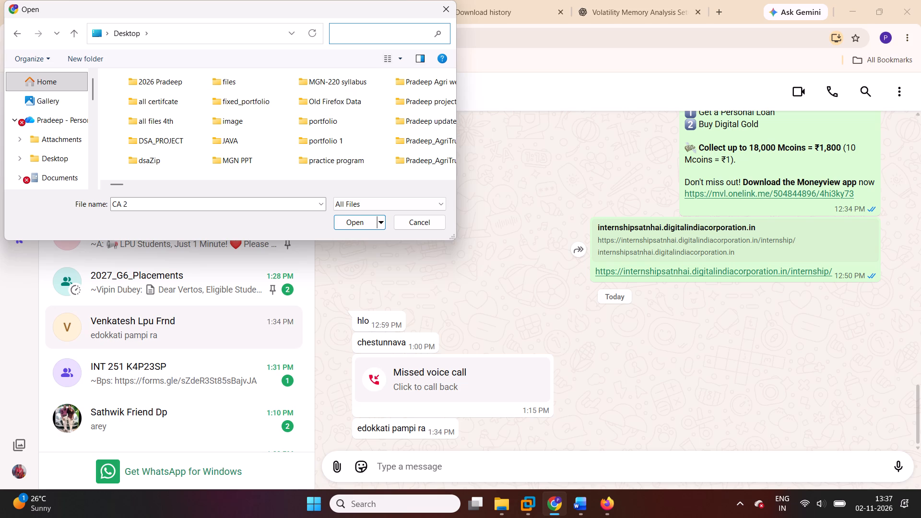
pyautogui.write('CA2')
pyautogui.press('space')
pyautogui.press('Return')
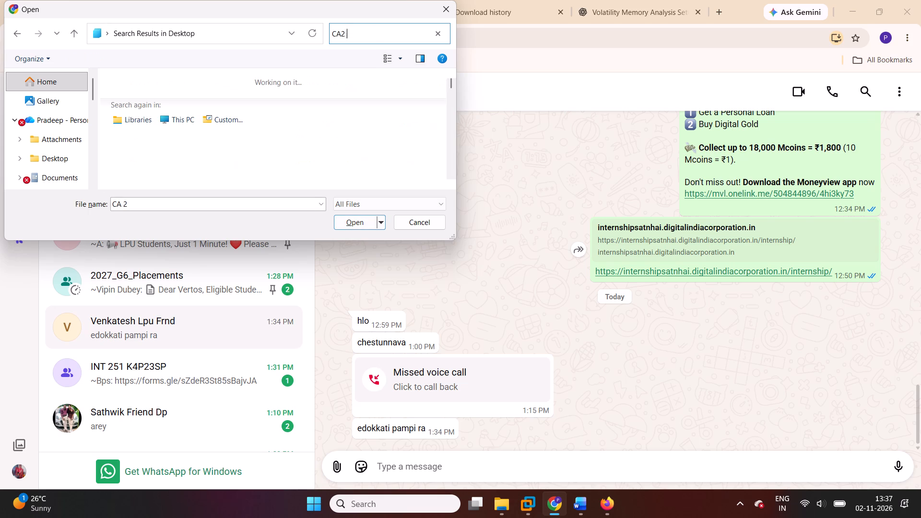
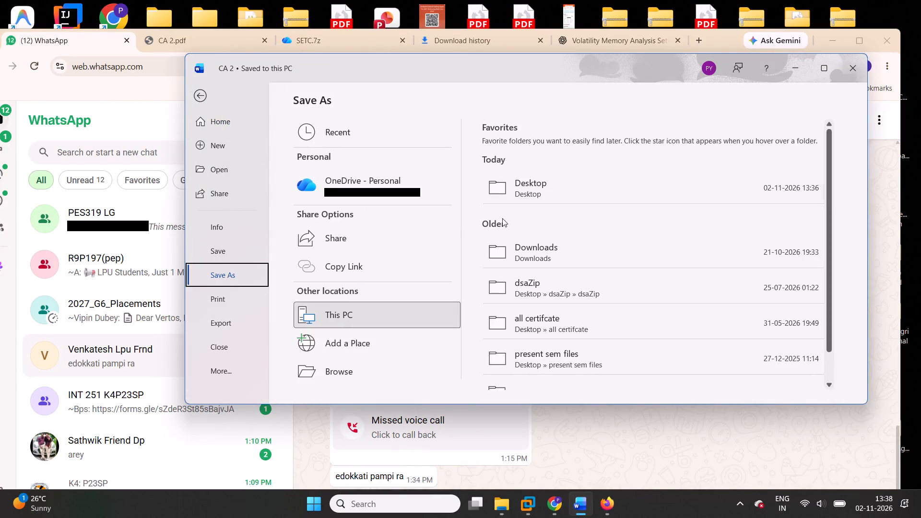
# Save a copy of the report to the Desktop folder as a Word document named CA 2 Malware.
pyautogui.click(580, 179)
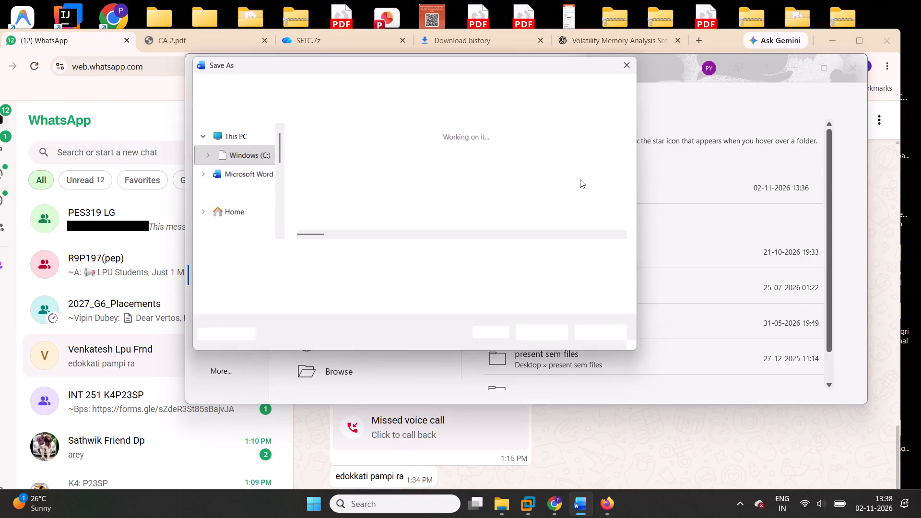
pyautogui.scroll(4, 234, 196)
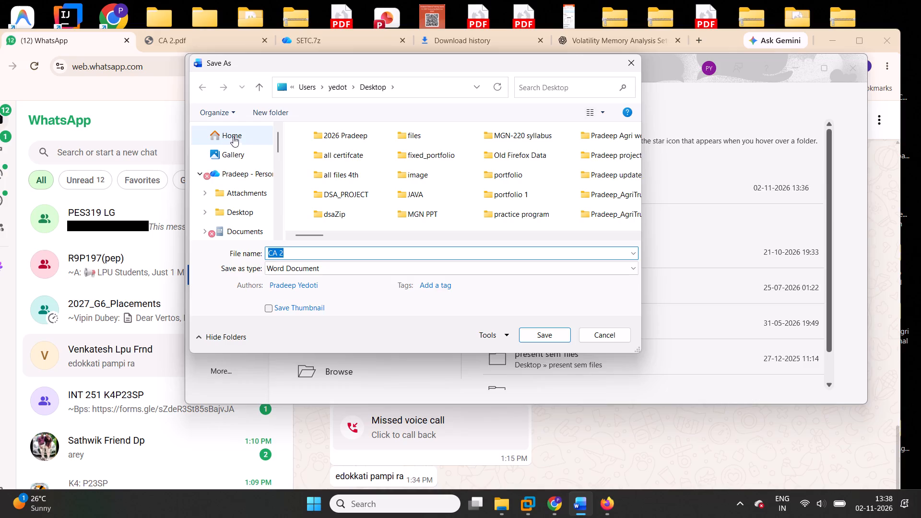
pyautogui.doubleClick(233, 134)
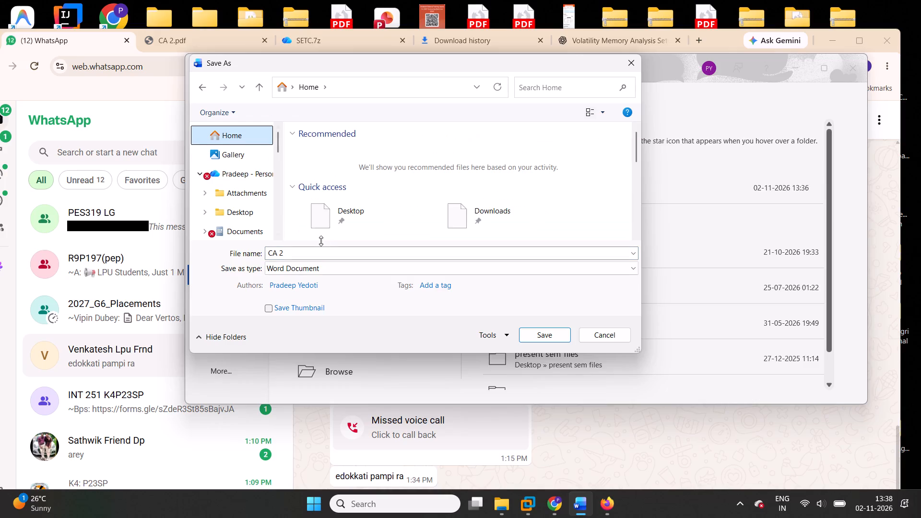
pyautogui.doubleClick(320, 208)
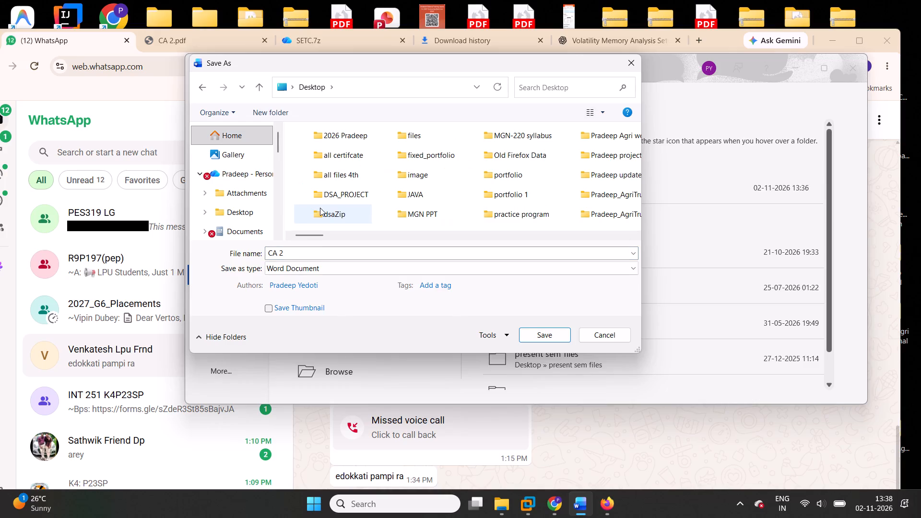
pyautogui.click(309, 252)
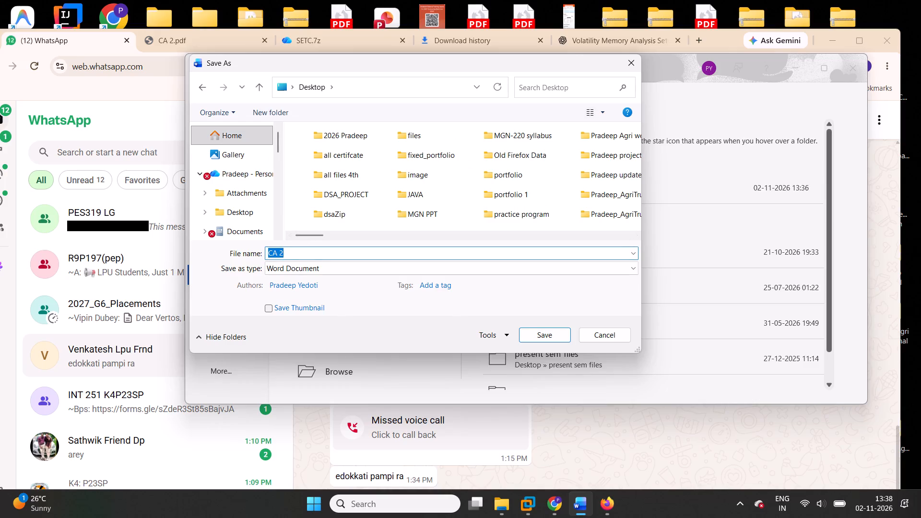
pyautogui.click(310, 255)
pyautogui.press('space')
pyautogui.write('Malware')
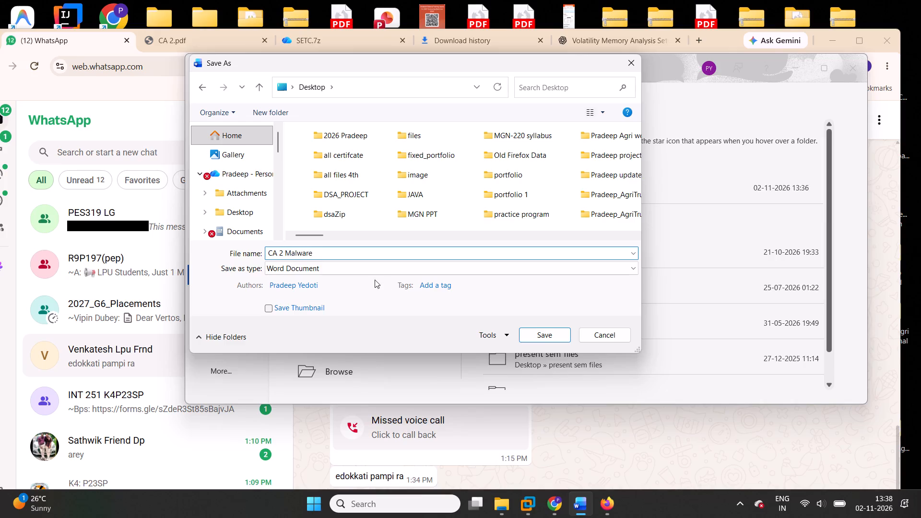
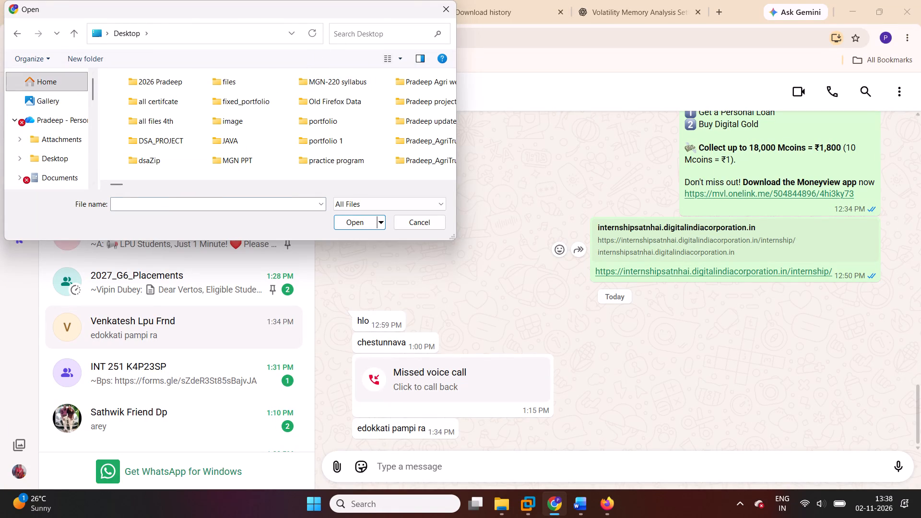
# Search the Desktop folder in the WhatsApp attachment file picker for CA 2.
pyautogui.click(346, 32)
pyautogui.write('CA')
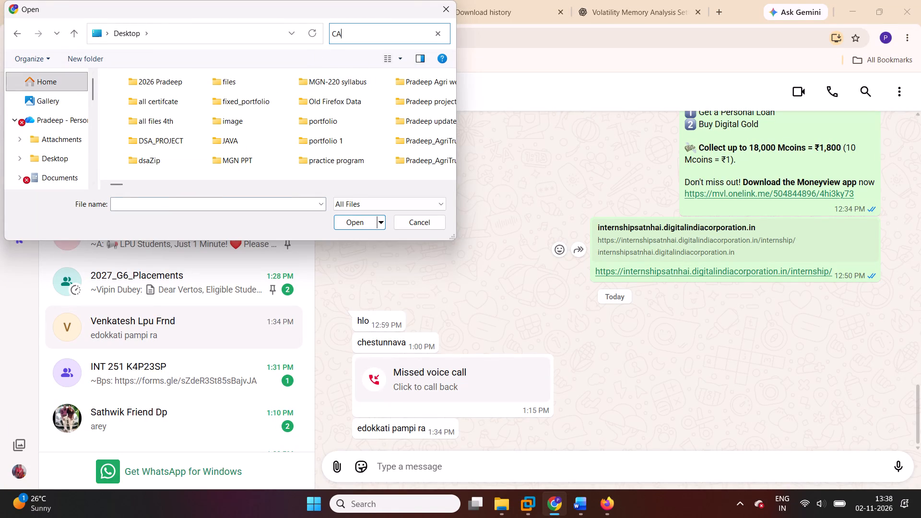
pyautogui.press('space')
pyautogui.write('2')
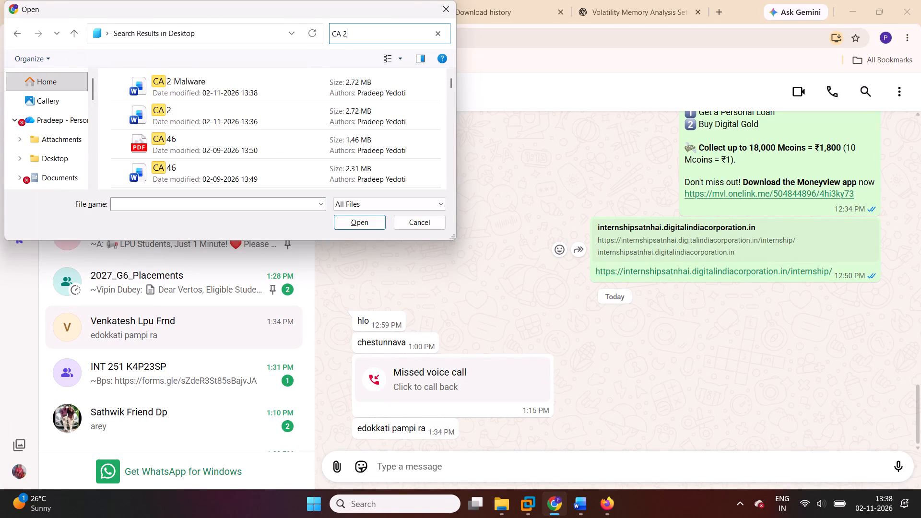
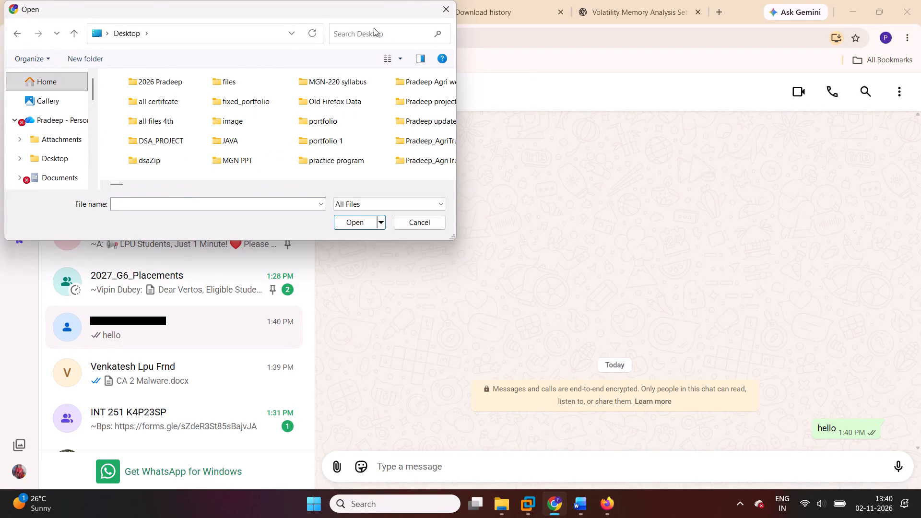
# Search the Desktop folder for CA 2 in the file picker to find the report for the chat.
pyautogui.click(372, 35)
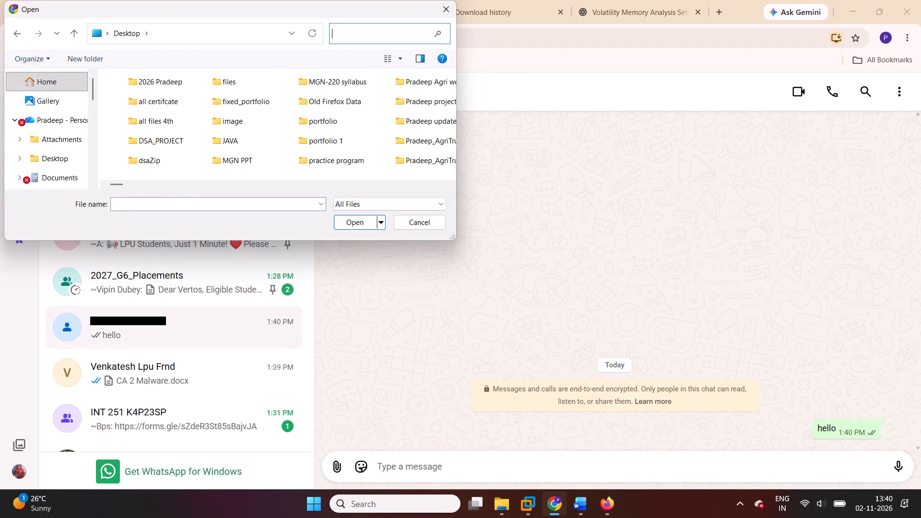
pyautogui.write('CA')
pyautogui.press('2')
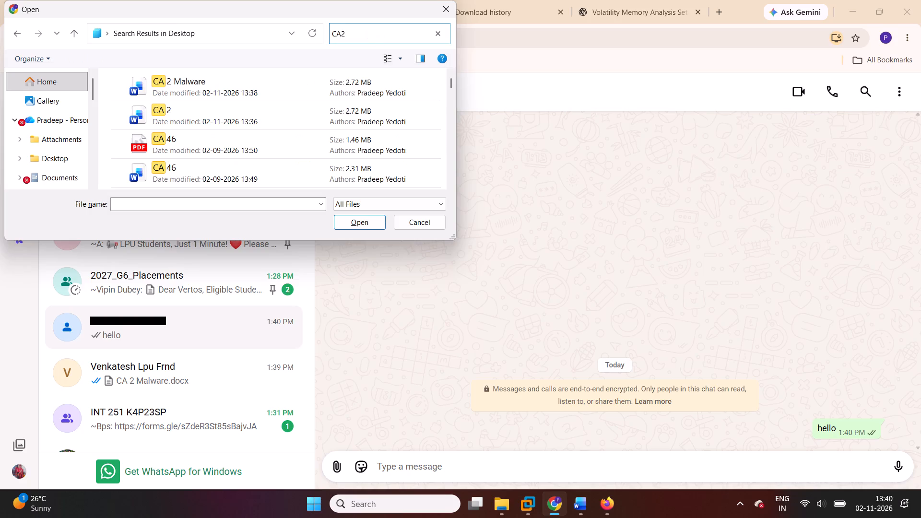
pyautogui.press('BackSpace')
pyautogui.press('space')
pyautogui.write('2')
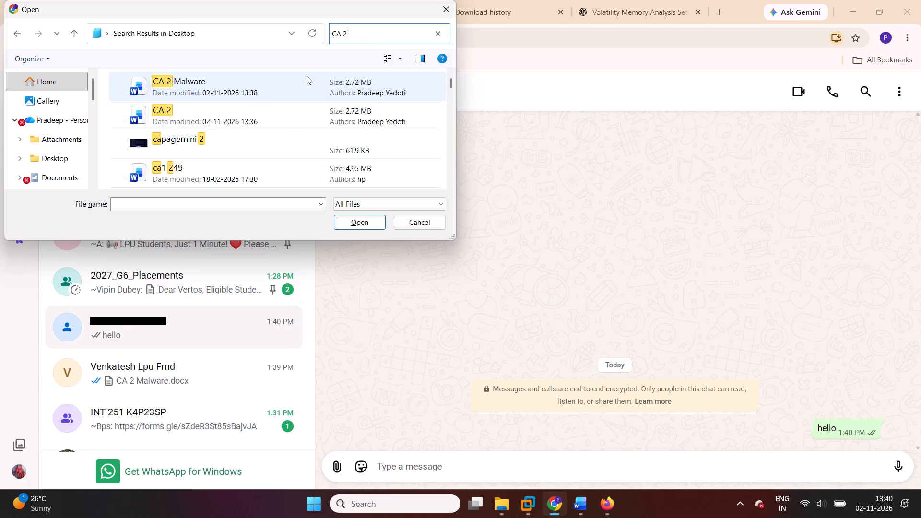
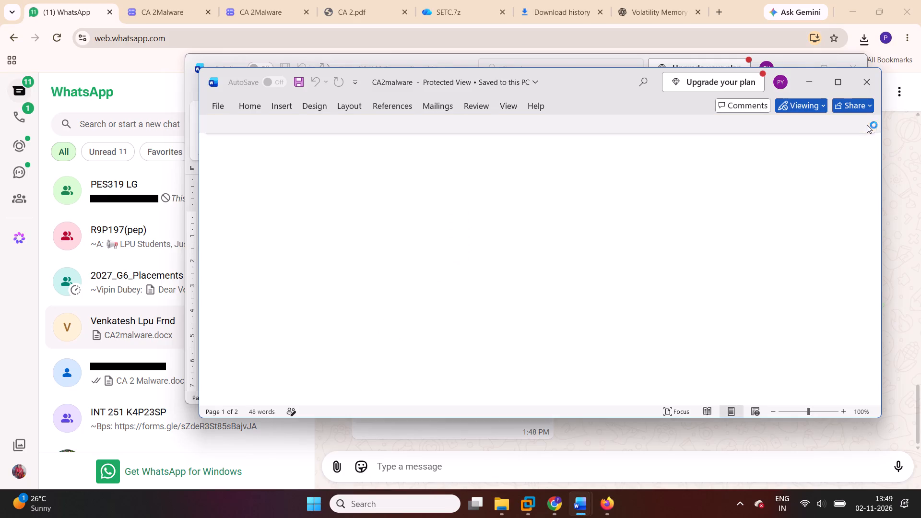
# Look through both pages of the CA2malware document, including its Malware Dump Analysis items and screenshots, and close it.
pyautogui.scroll(-1, 587, 338)
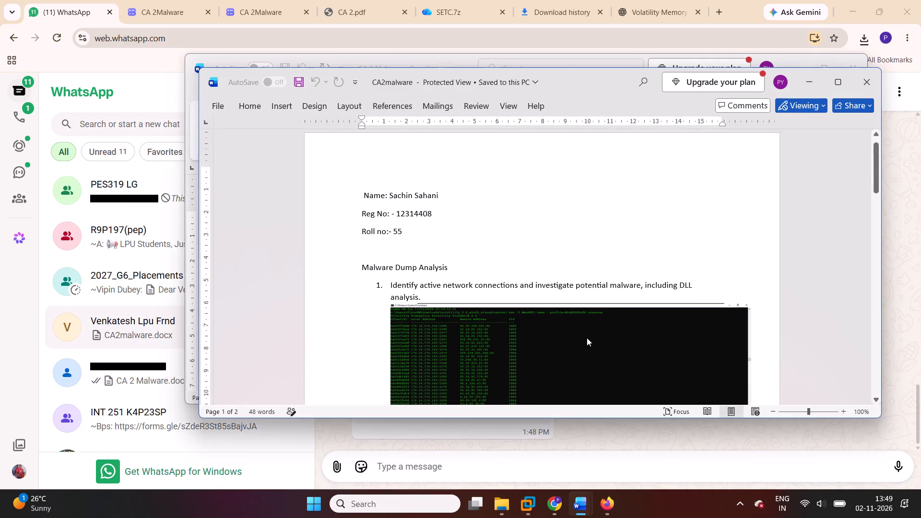
pyautogui.scroll(-6, 587, 338)
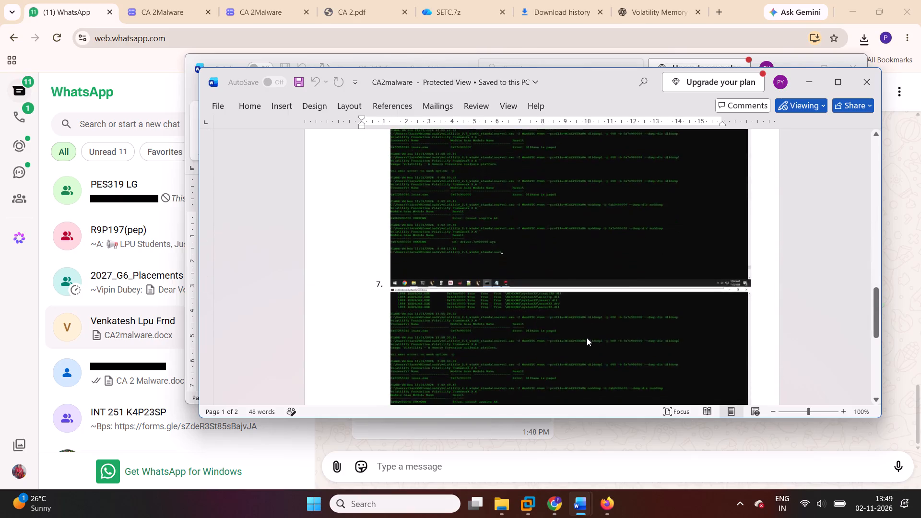
pyautogui.scroll(-7, 587, 338)
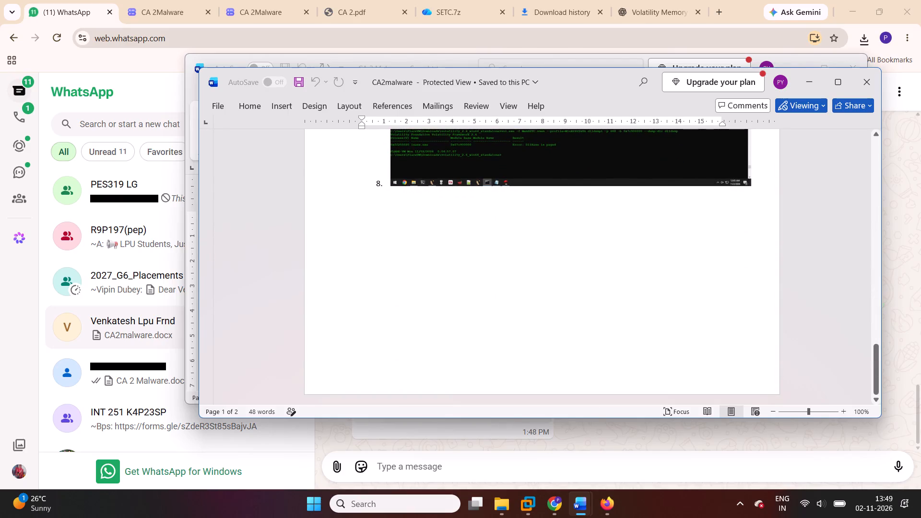
pyautogui.scroll(-3, 587, 338)
pyautogui.scroll(16, 587, 338)
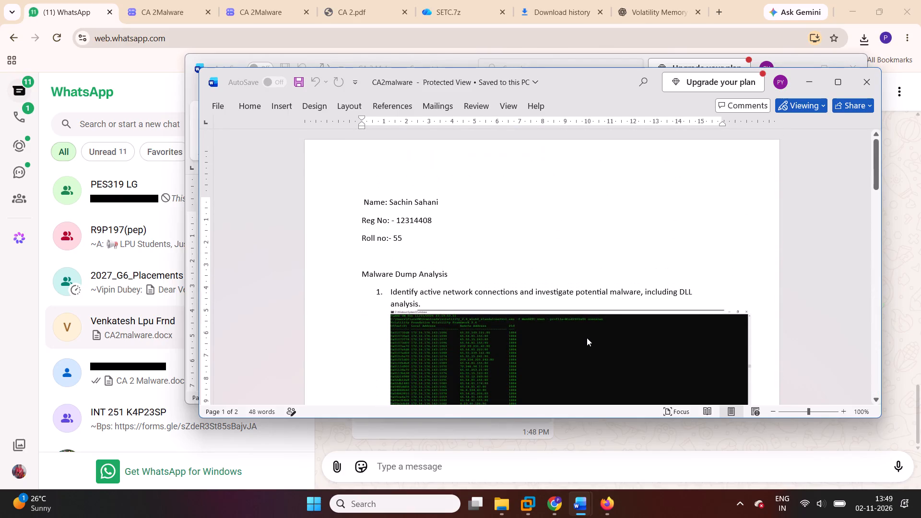
pyautogui.scroll(2, 587, 338)
pyautogui.scroll(-2, 587, 338)
pyautogui.scroll(10, 587, 338)
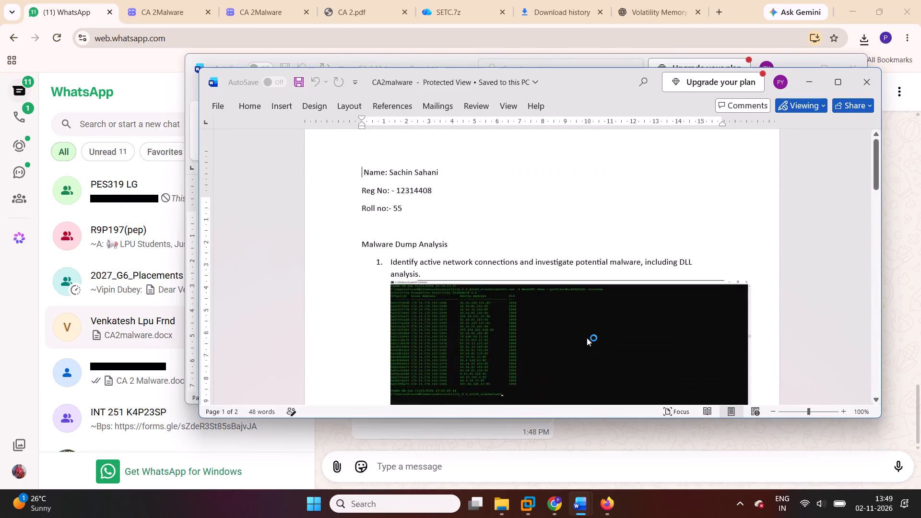
pyautogui.scroll(-19, 587, 338)
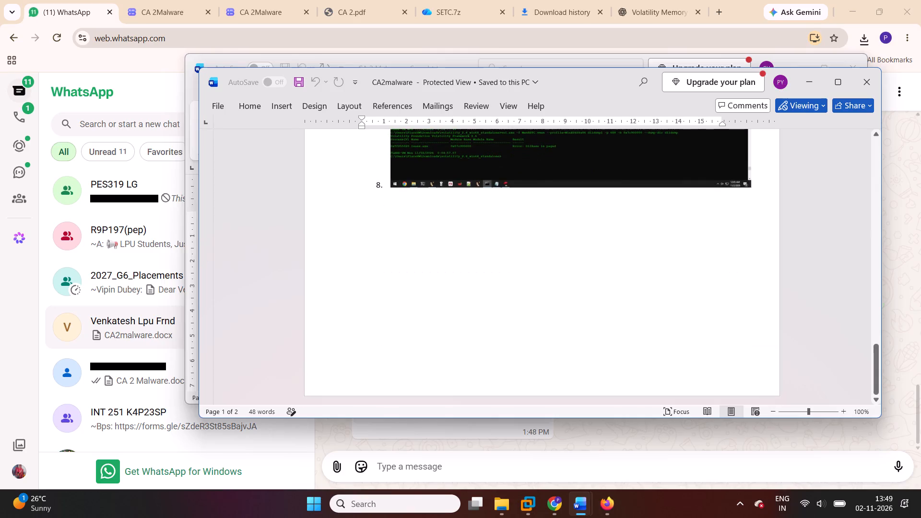
pyautogui.scroll(10, 587, 338)
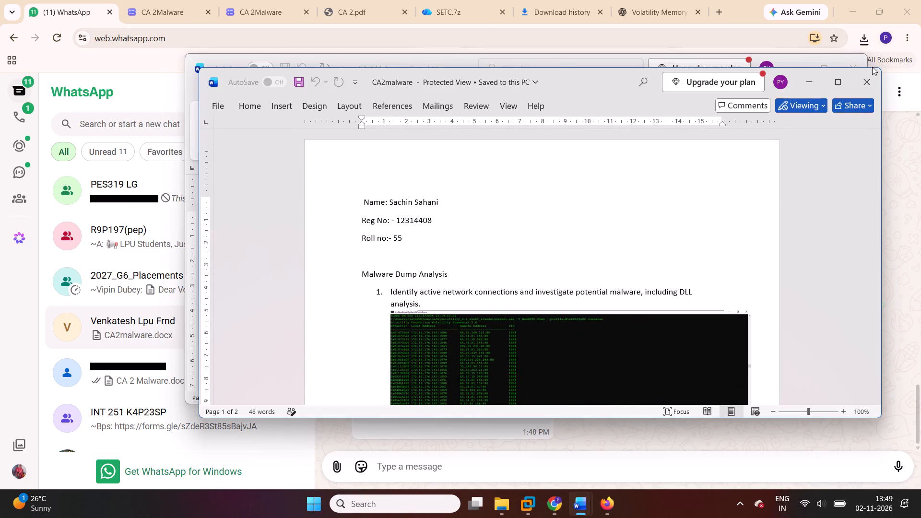
pyautogui.click(873, 71)
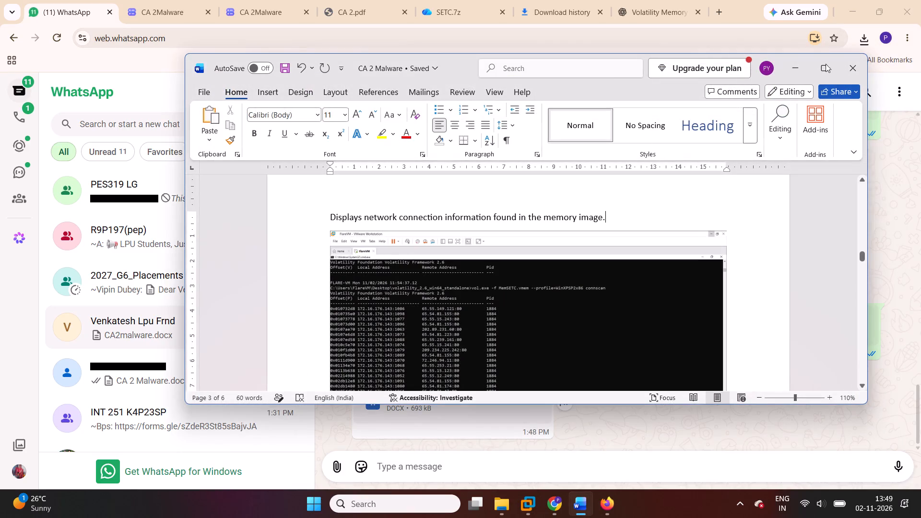
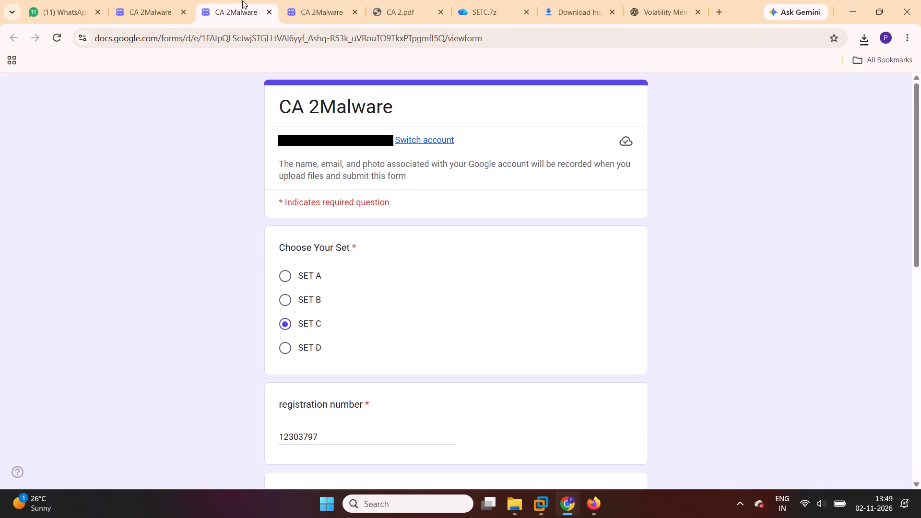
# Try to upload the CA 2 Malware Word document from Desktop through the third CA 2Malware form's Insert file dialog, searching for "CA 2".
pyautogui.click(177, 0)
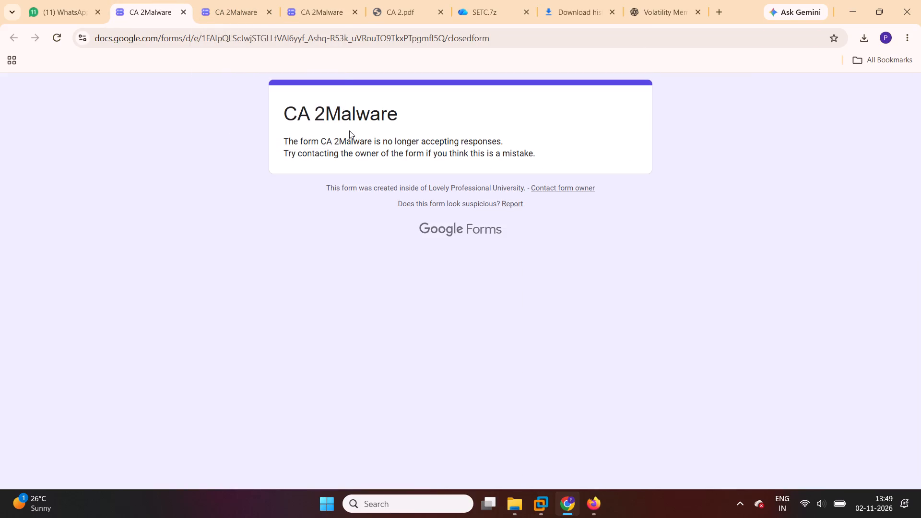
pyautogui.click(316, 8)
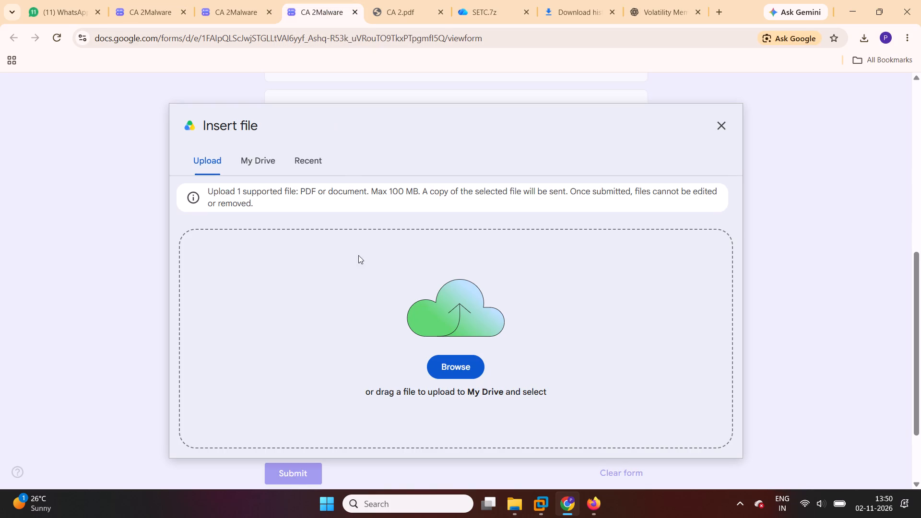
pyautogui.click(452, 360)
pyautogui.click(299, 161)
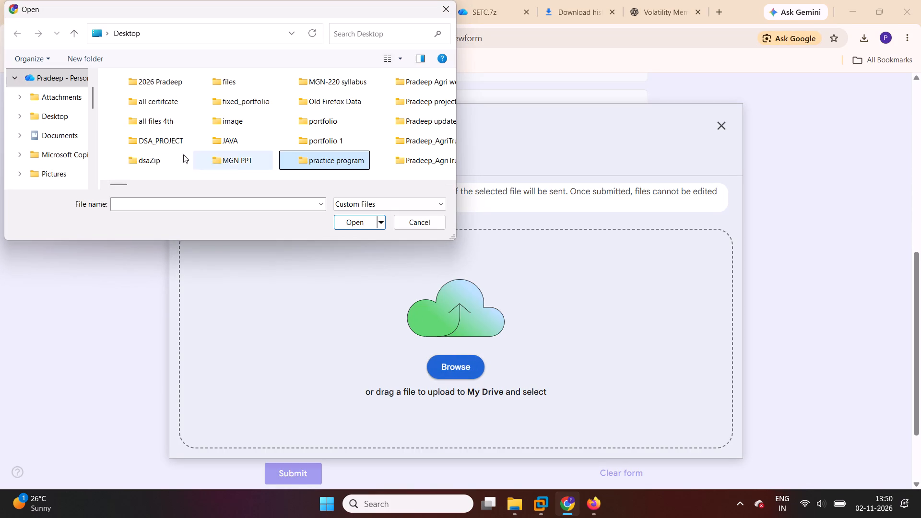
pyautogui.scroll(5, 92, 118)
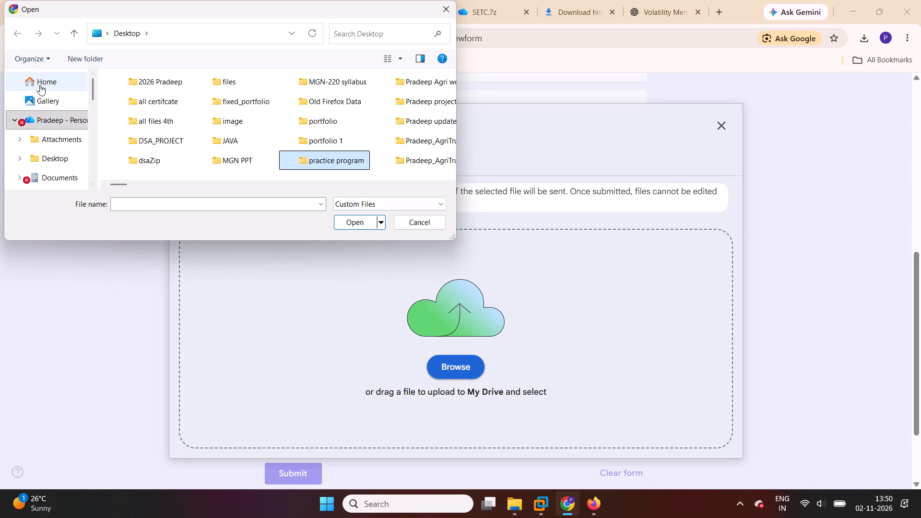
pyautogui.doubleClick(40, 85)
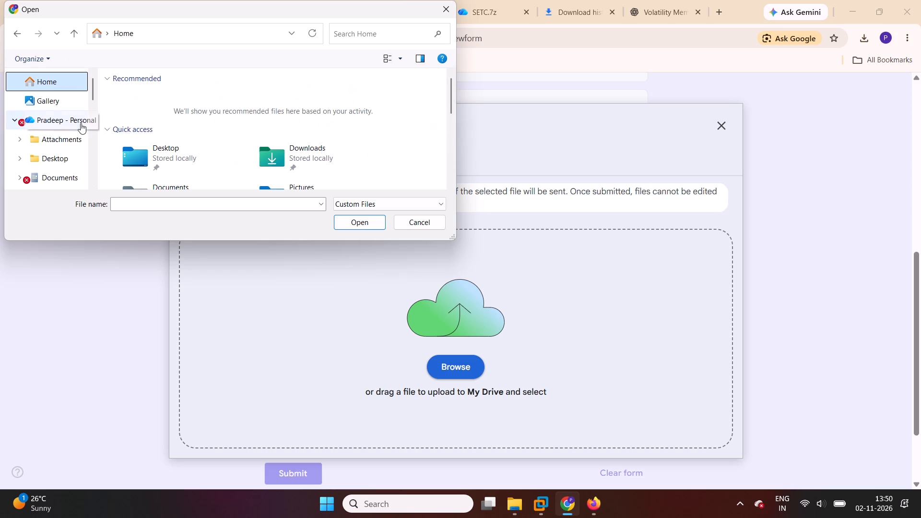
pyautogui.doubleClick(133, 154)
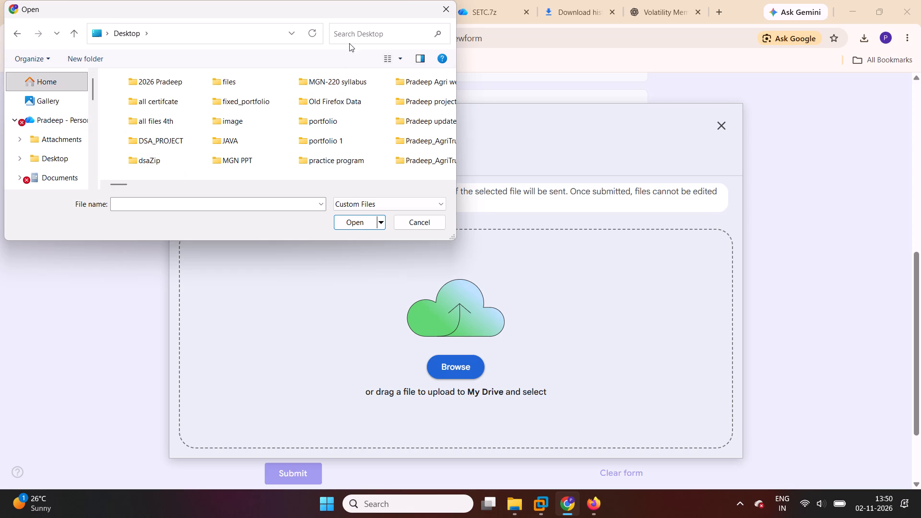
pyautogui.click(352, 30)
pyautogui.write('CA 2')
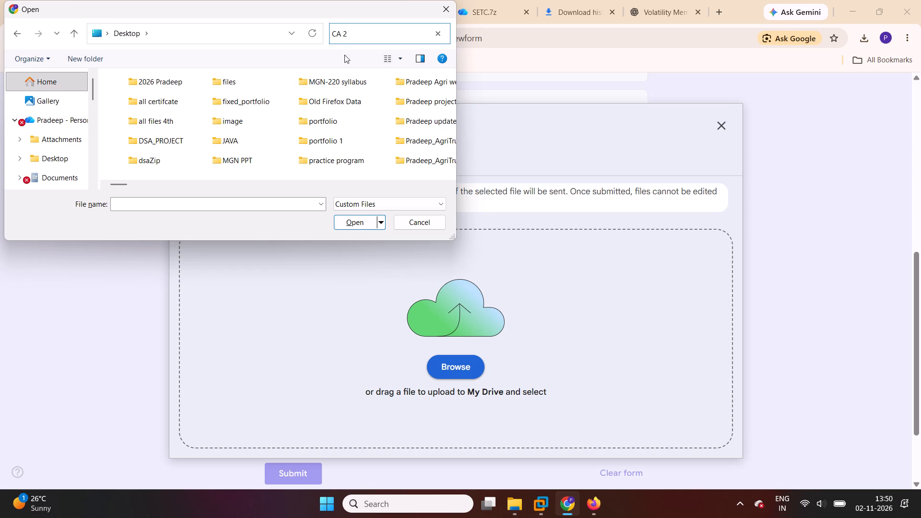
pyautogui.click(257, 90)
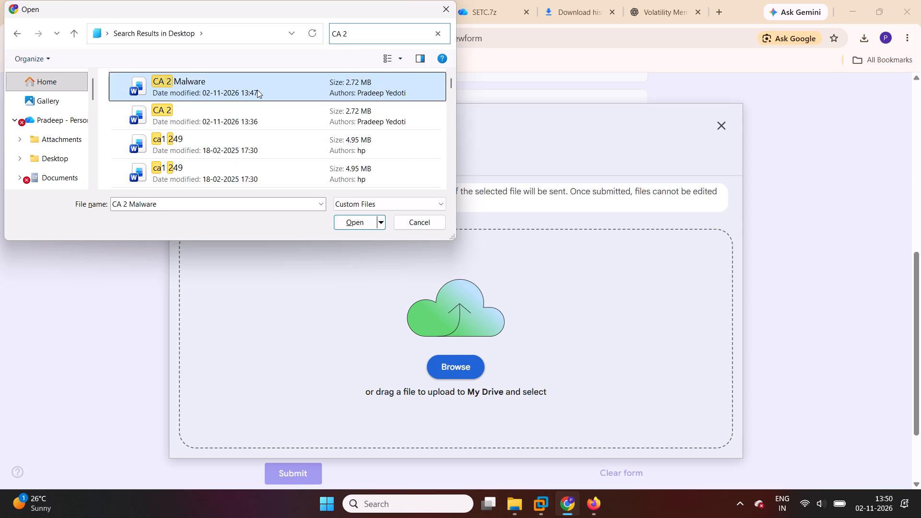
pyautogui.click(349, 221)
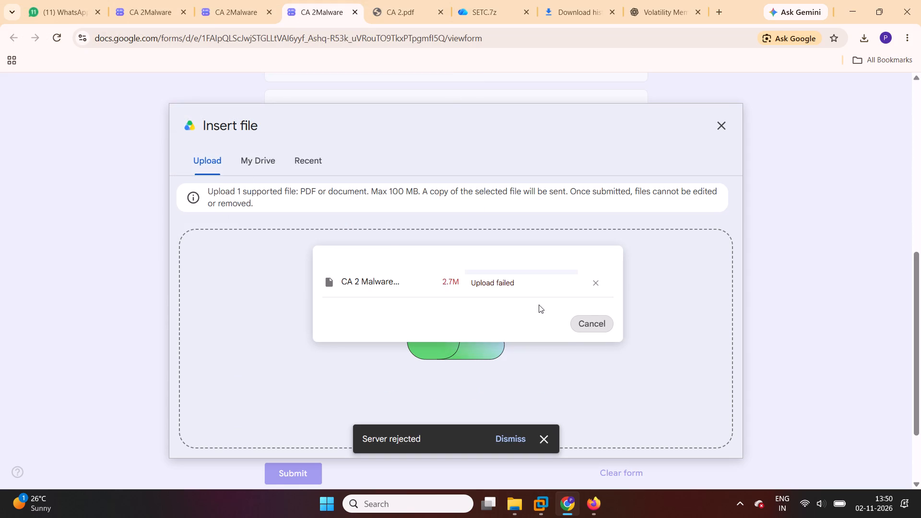
# Capture a full-screen screenshot of the form's file upload window.
pyautogui.press('Print')
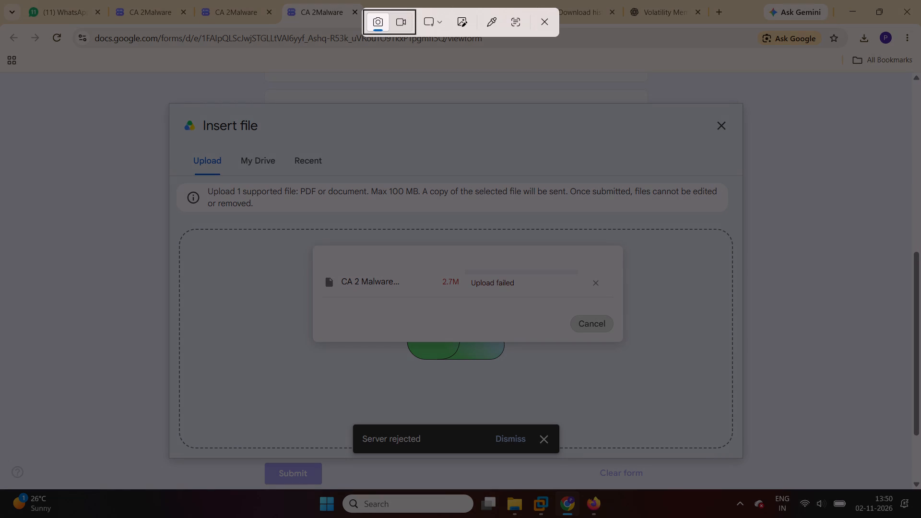
pyautogui.moveTo(0, 0); pyautogui.dragTo(515, 173)
pyautogui.moveTo(515, 173); pyautogui.dragTo(920, 517)
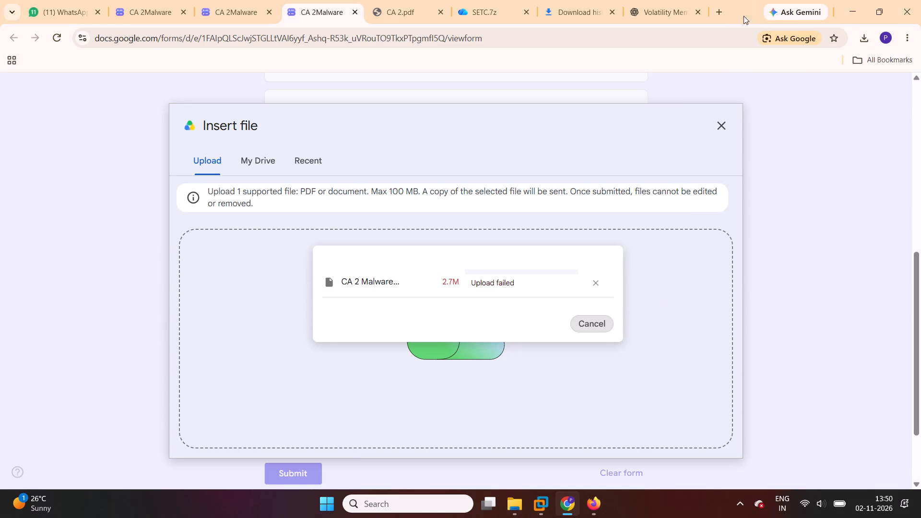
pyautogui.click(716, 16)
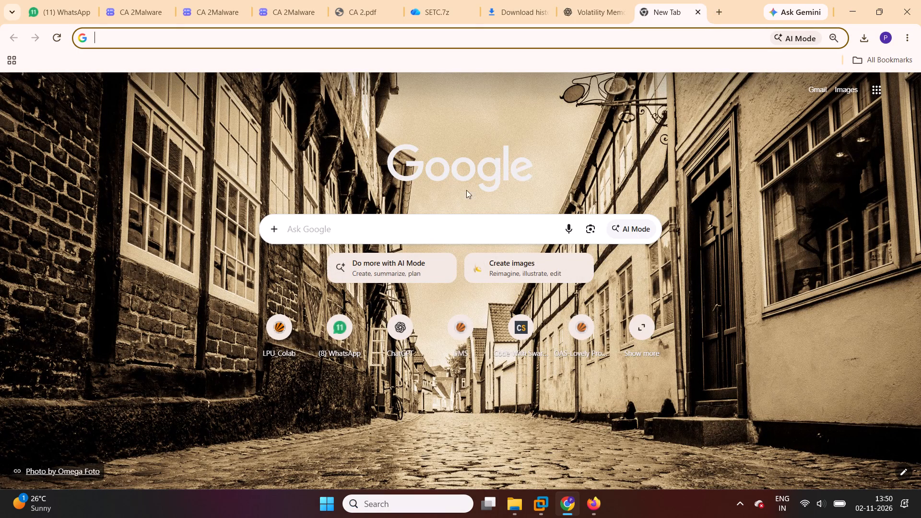
# Open the CA 2 Malware document from the desktop in Word and save it as a PDF named CA 2 Malware in Documents.
pyautogui.click(858, 11)
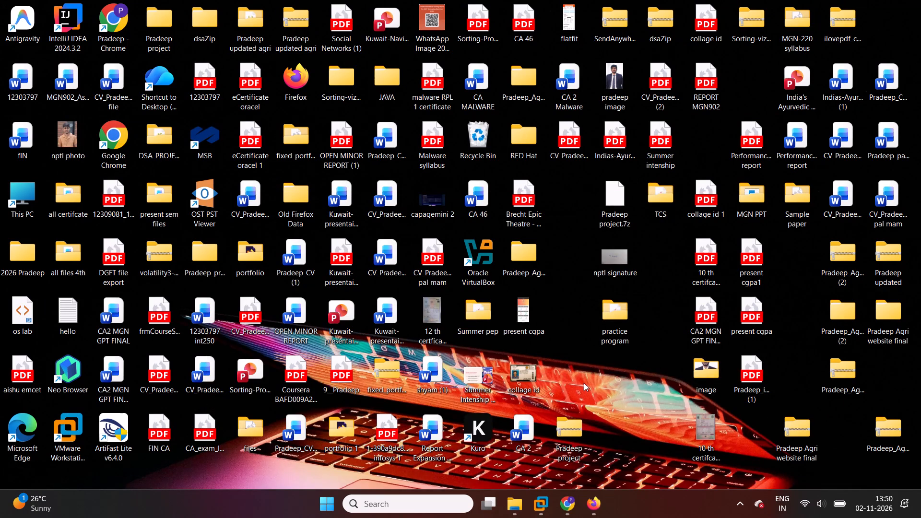
pyautogui.doubleClick(575, 78)
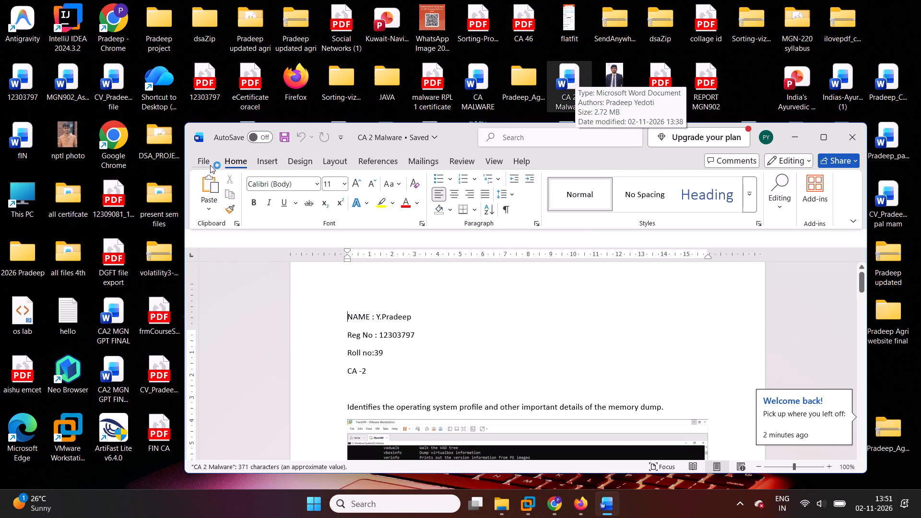
pyautogui.click(210, 165)
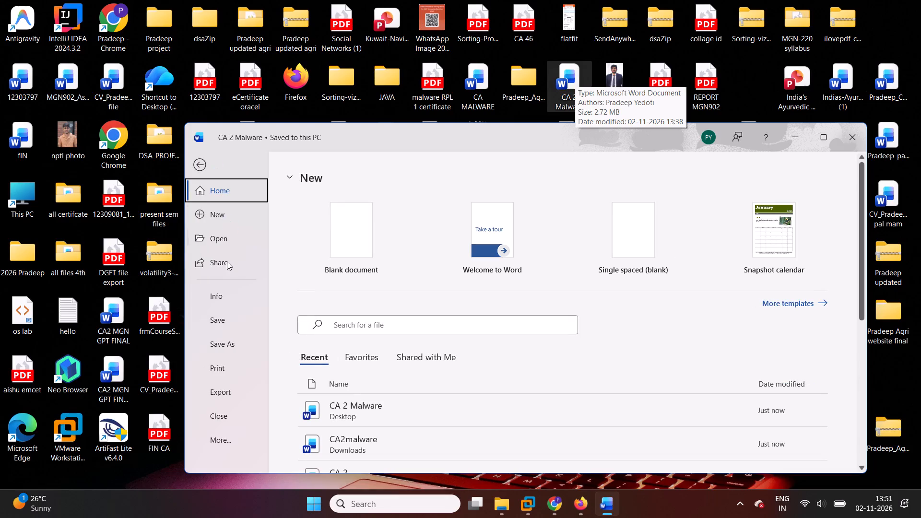
pyautogui.click(224, 341)
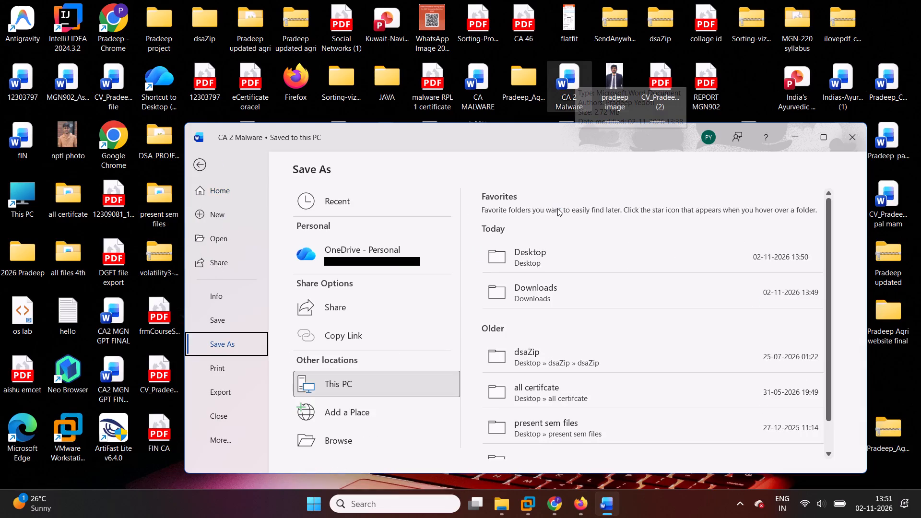
pyautogui.scroll(-4, 555, 289)
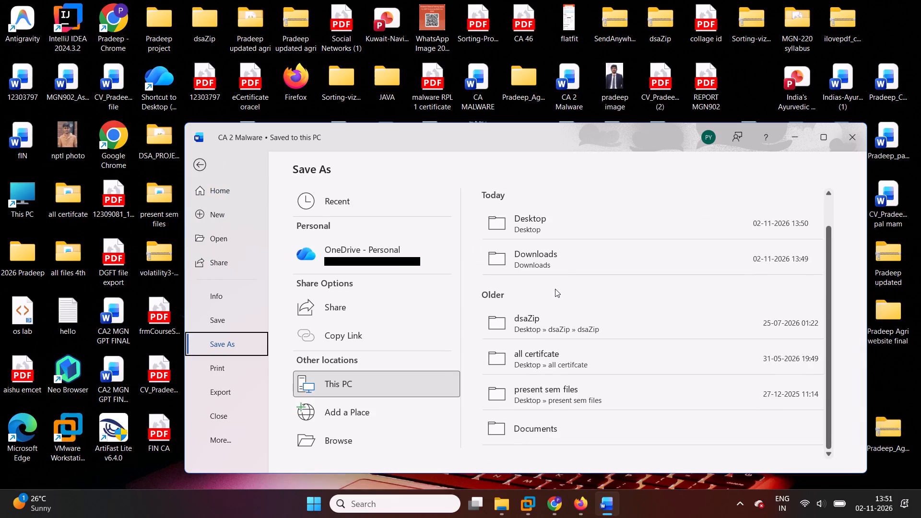
pyautogui.doubleClick(390, 380)
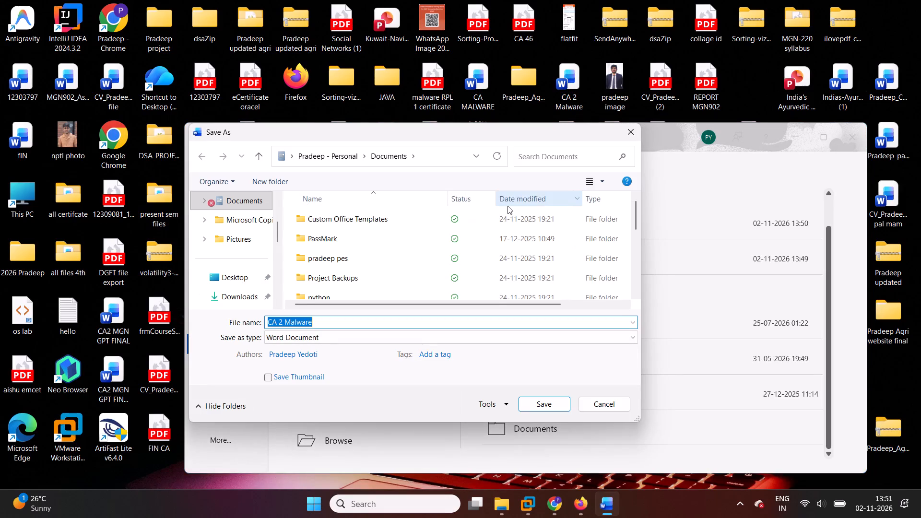
pyautogui.click(328, 335)
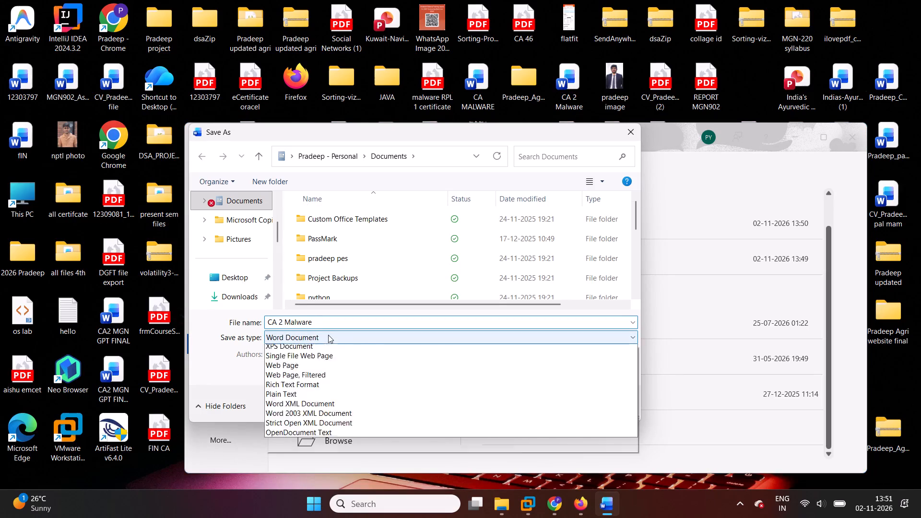
pyautogui.click(313, 410)
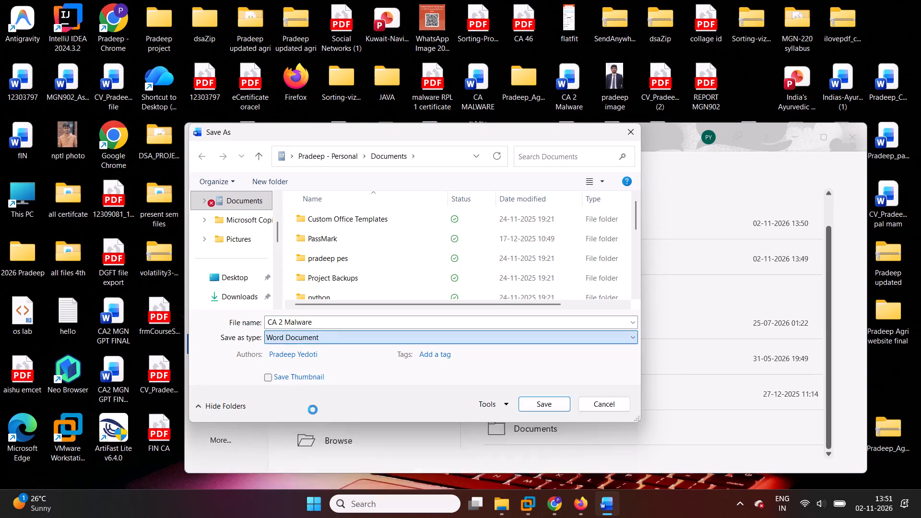
pyautogui.click(337, 325)
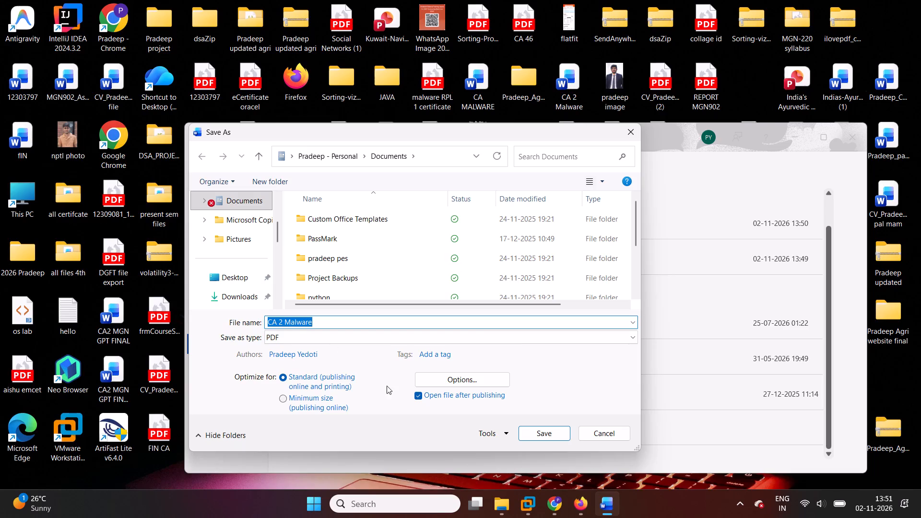
pyautogui.click(553, 435)
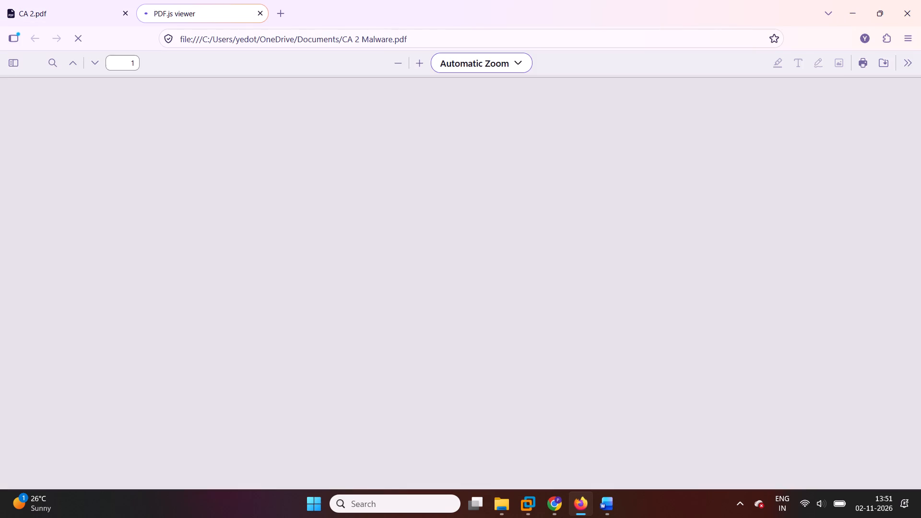
# Switch back to the Google Form in Chrome and cancel the CA 2 Malware document upload.
pyautogui.click(559, 460)
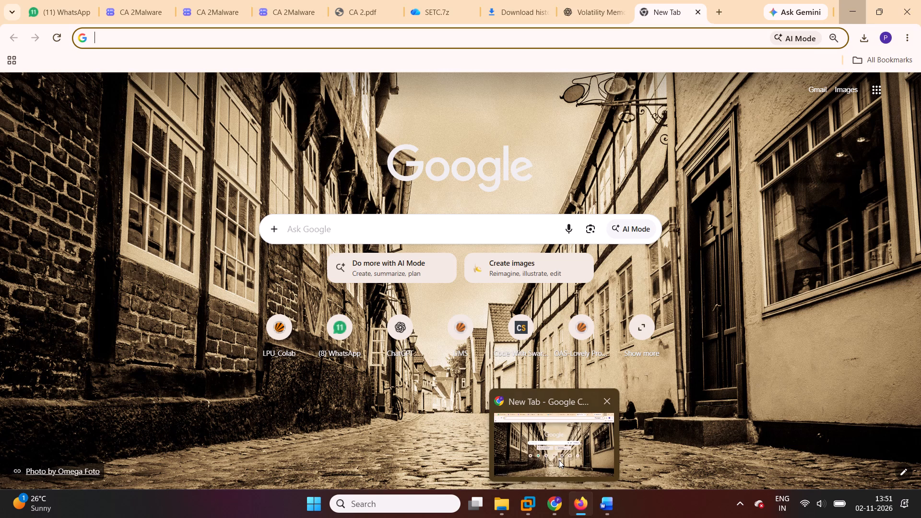
pyautogui.click(281, 0)
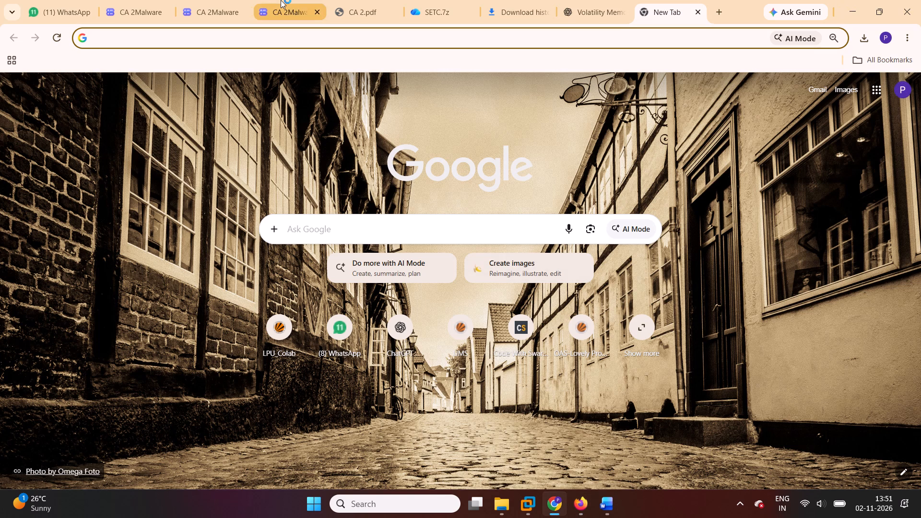
pyautogui.click(597, 280)
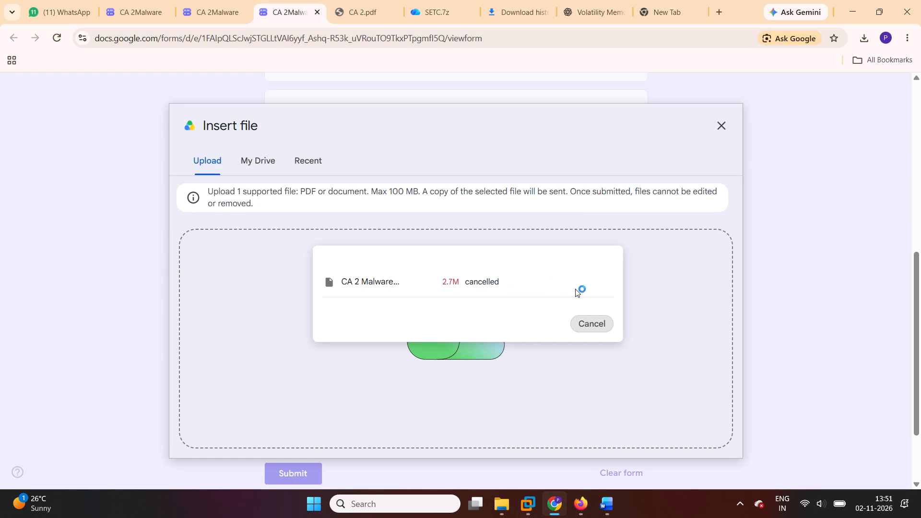
pyautogui.click(594, 320)
# Search Desktop for "CA 2" in the form's file browser, and choose CA 2.pdf from Downloads for upload instead.
pyautogui.scroll(-1, 594, 320)
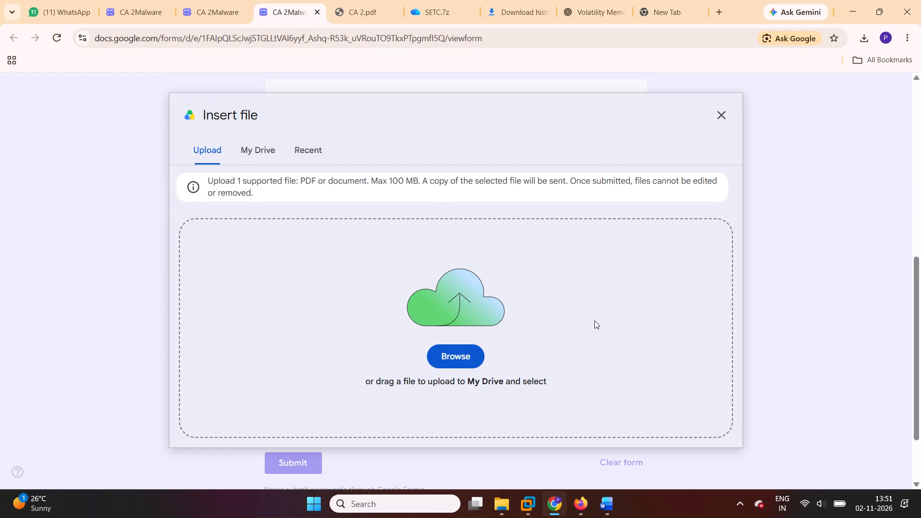
pyautogui.scroll(-1, 594, 320)
pyautogui.click(468, 318)
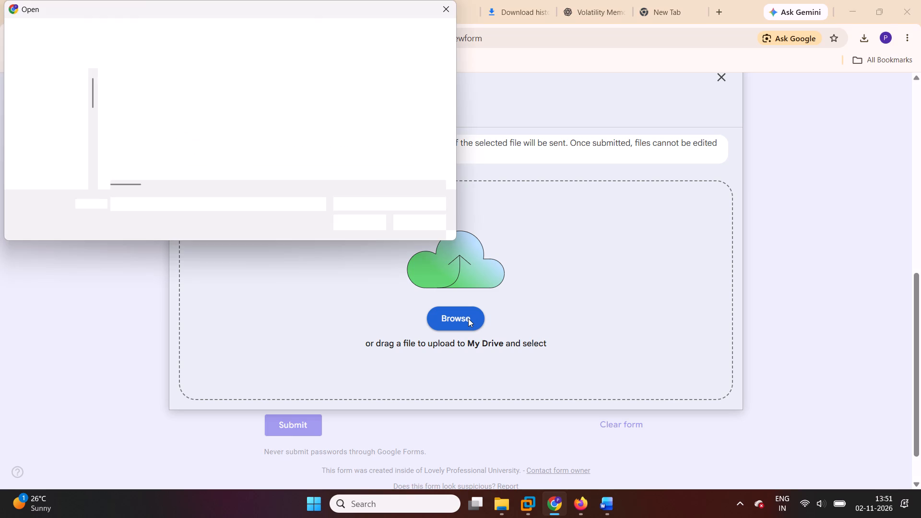
pyautogui.click(376, 34)
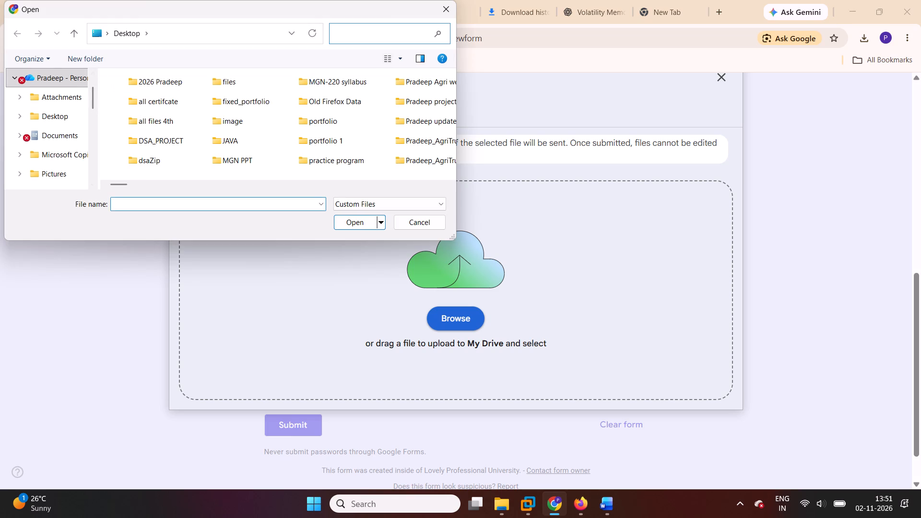
pyautogui.write('CA 2')
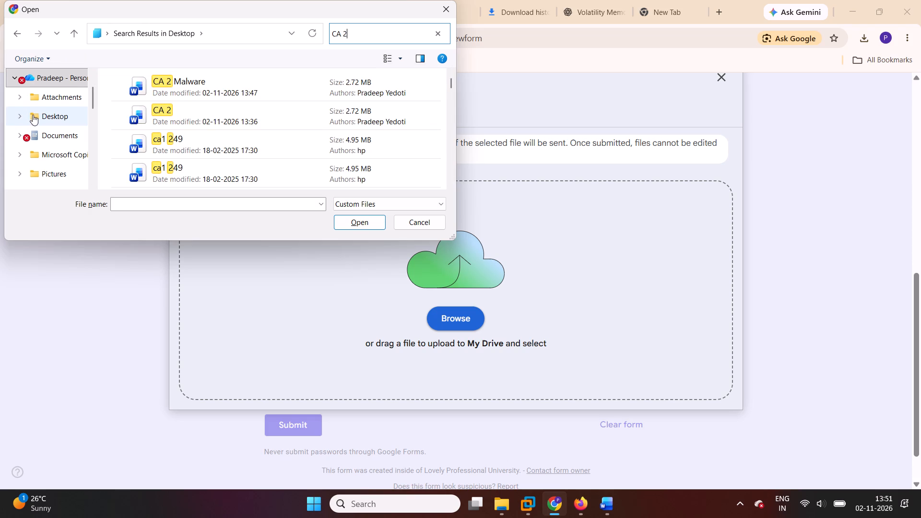
pyautogui.scroll(-2, 35, 113)
pyautogui.scroll(3, 35, 113)
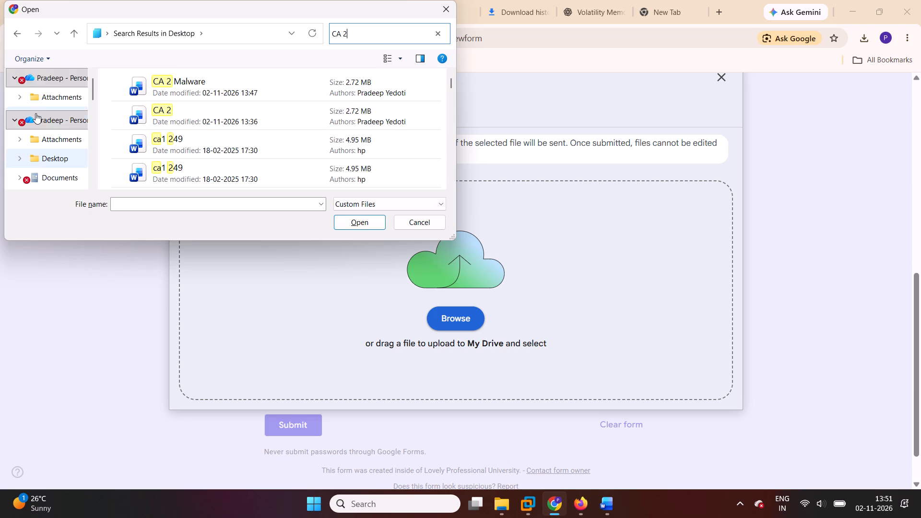
pyautogui.scroll(-1, 48, 155)
pyautogui.scroll(1, 48, 155)
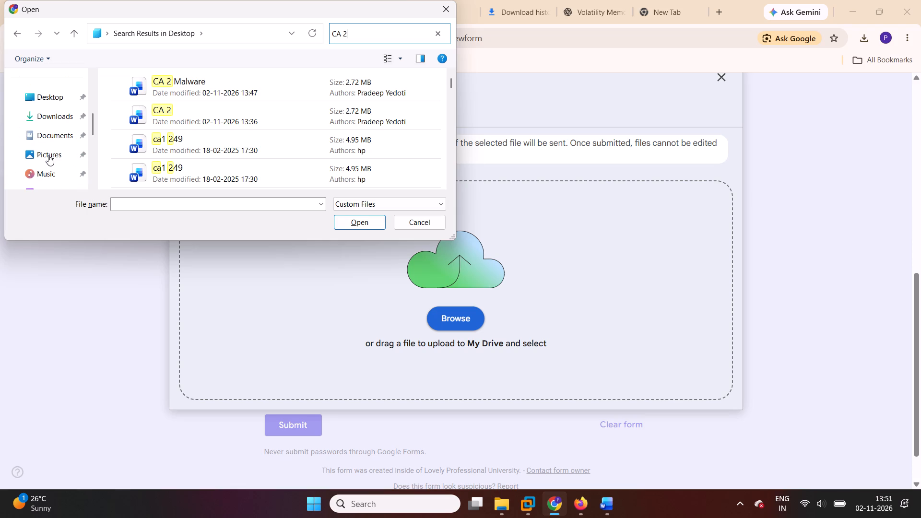
pyautogui.scroll(1, 48, 155)
pyautogui.click(49, 111)
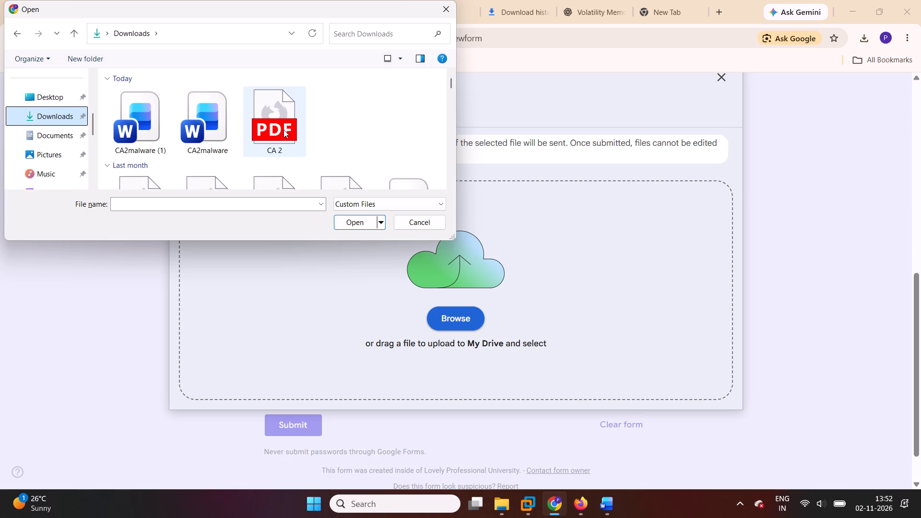
pyautogui.doubleClick(283, 129)
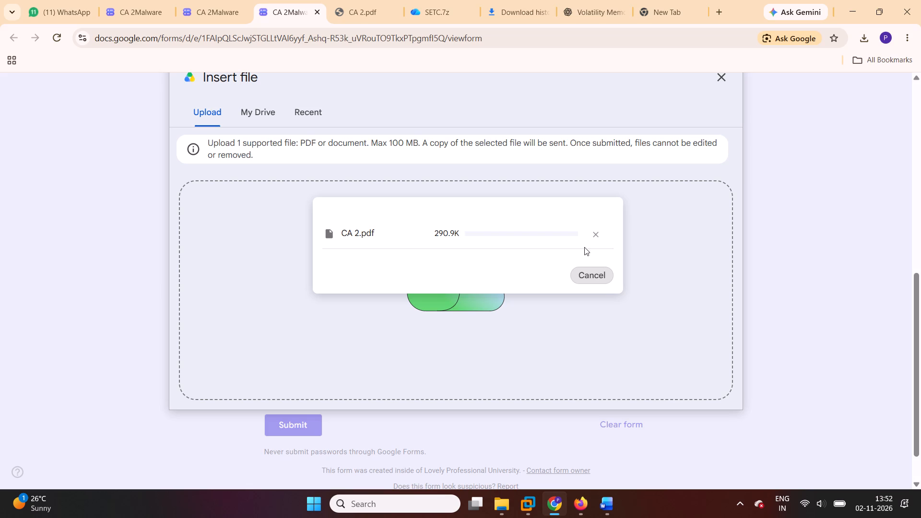
# Cancel the CA 2.pdf upload in the form's Insert file window.
pyautogui.click(600, 233)
pyautogui.click(590, 278)
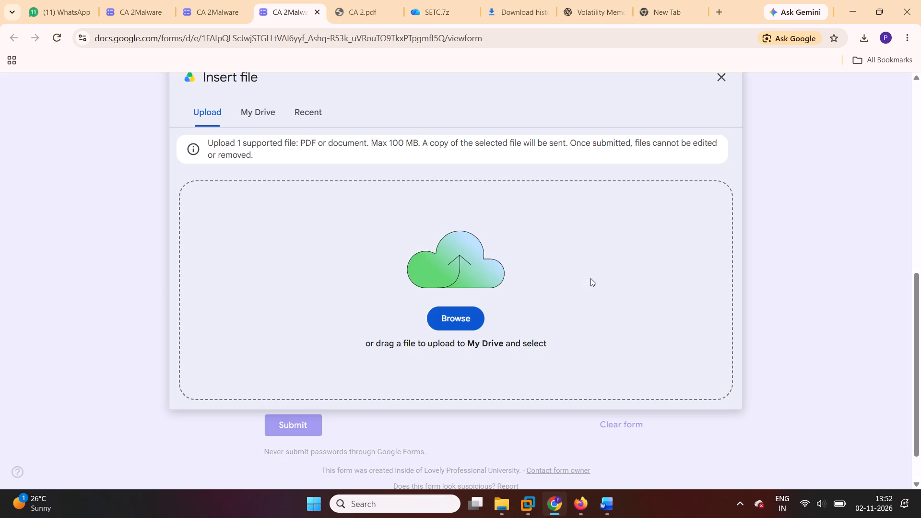
# Browse for an upload file, search the Windows (C:) drive for "CA 2 malware", and copy the search text.
pyautogui.click(475, 316)
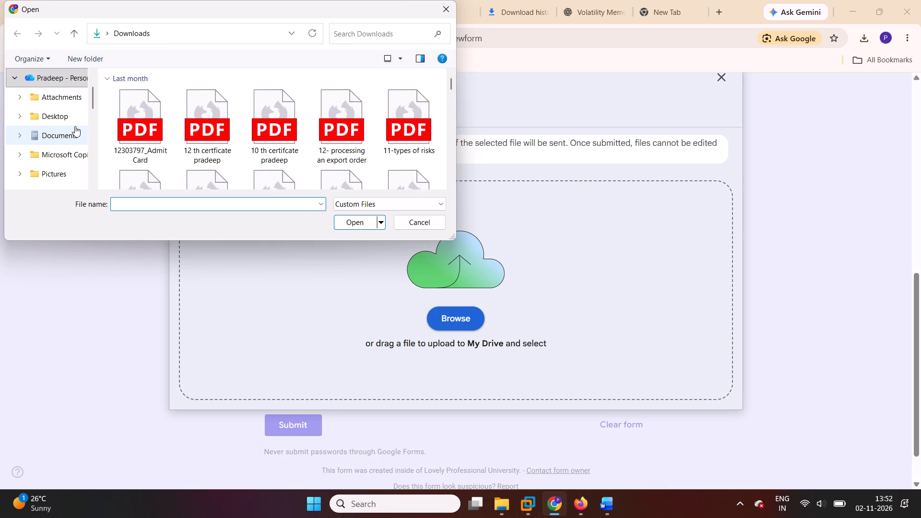
pyautogui.scroll(-1, 137, 128)
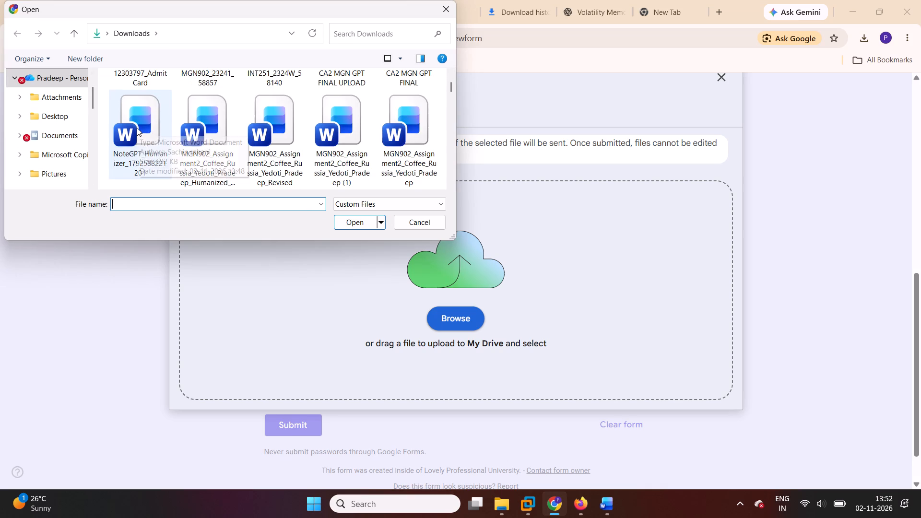
pyautogui.scroll(1, 137, 128)
pyautogui.scroll(4, 57, 129)
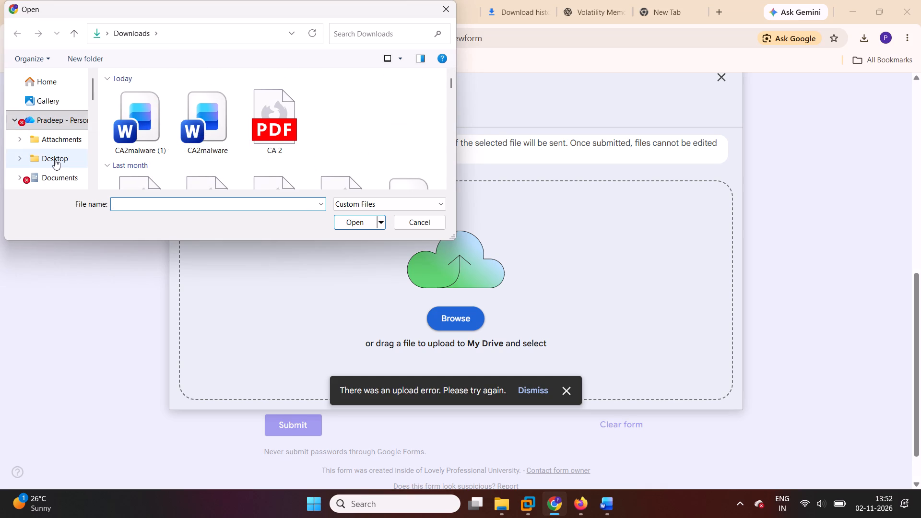
pyautogui.scroll(-2, 55, 159)
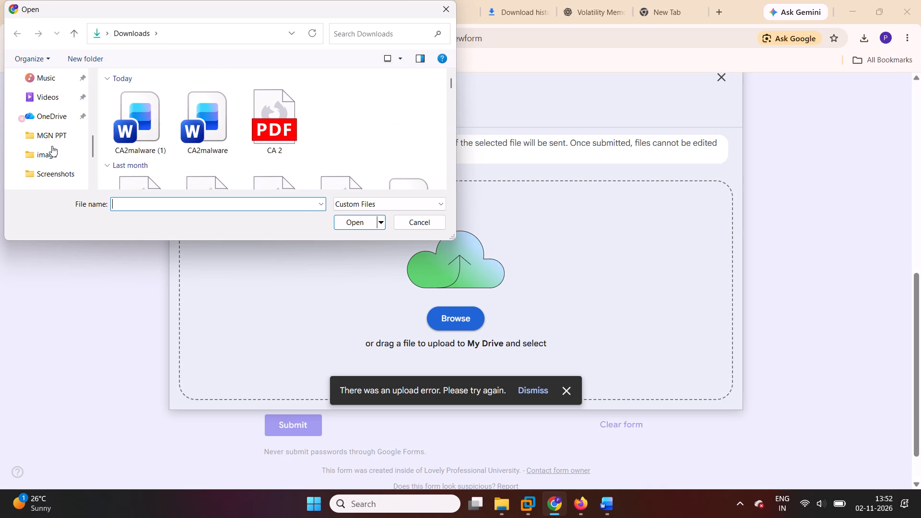
pyautogui.scroll(-1, 56, 128)
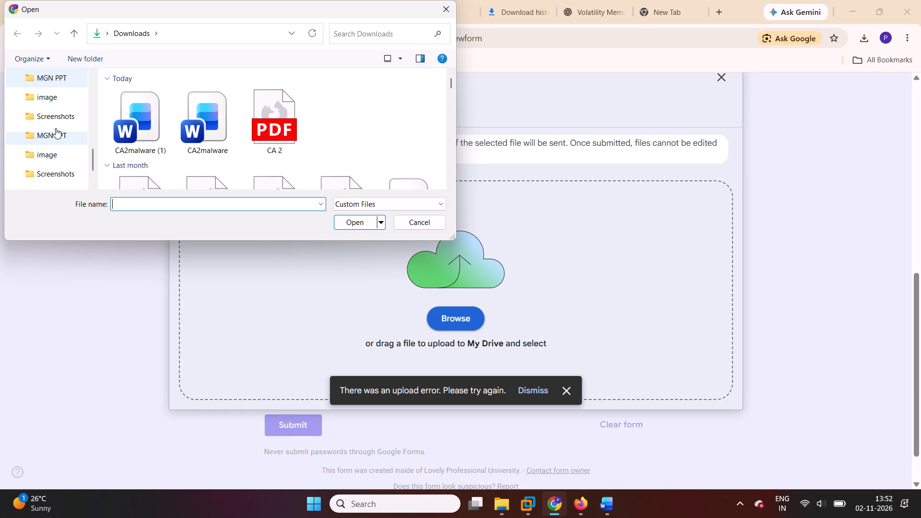
pyautogui.click(53, 114)
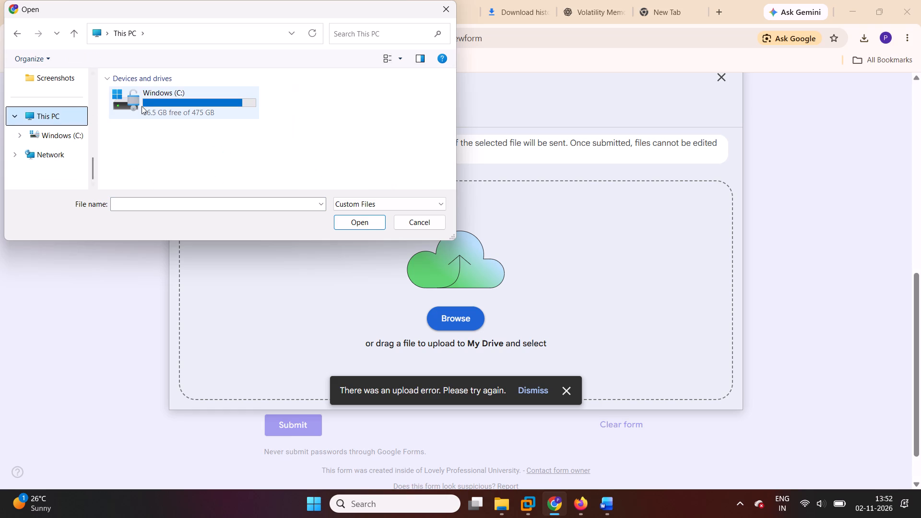
pyautogui.doubleClick(203, 93)
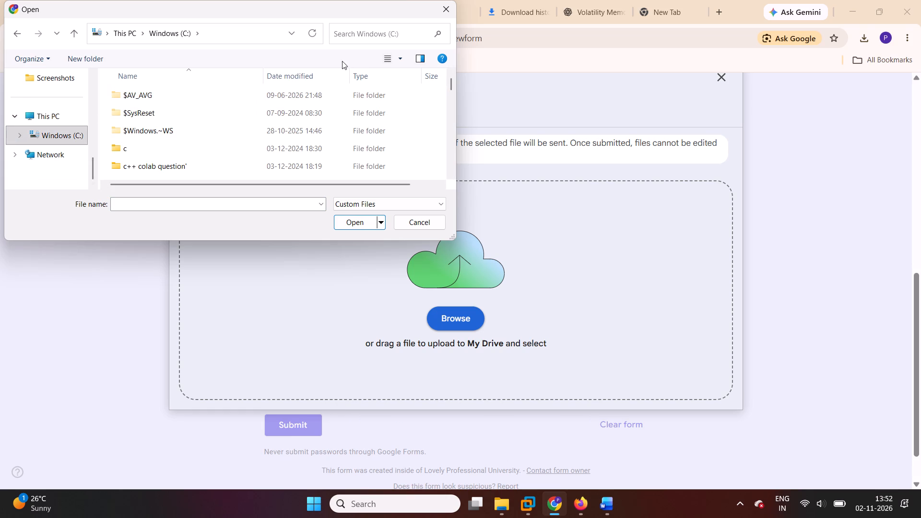
pyautogui.click(366, 32)
pyautogui.write('CA 2')
pyautogui.press('space')
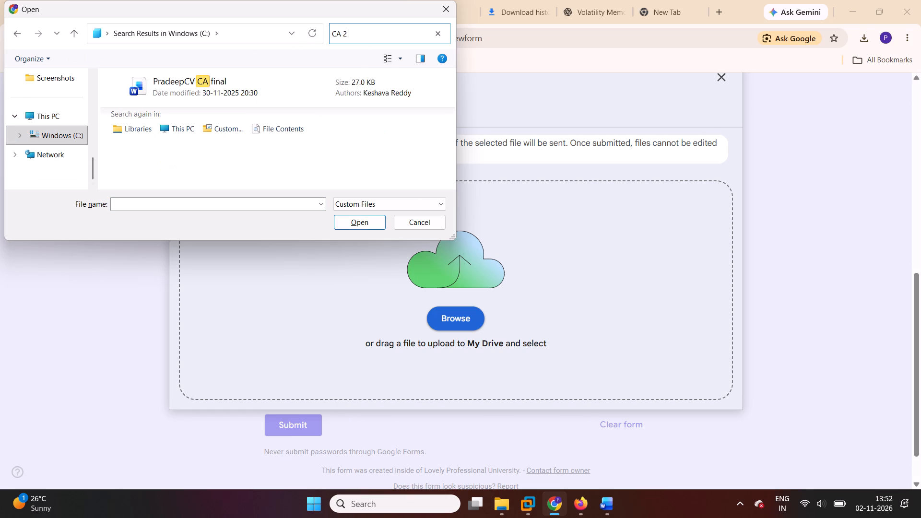
pyautogui.write('mal')
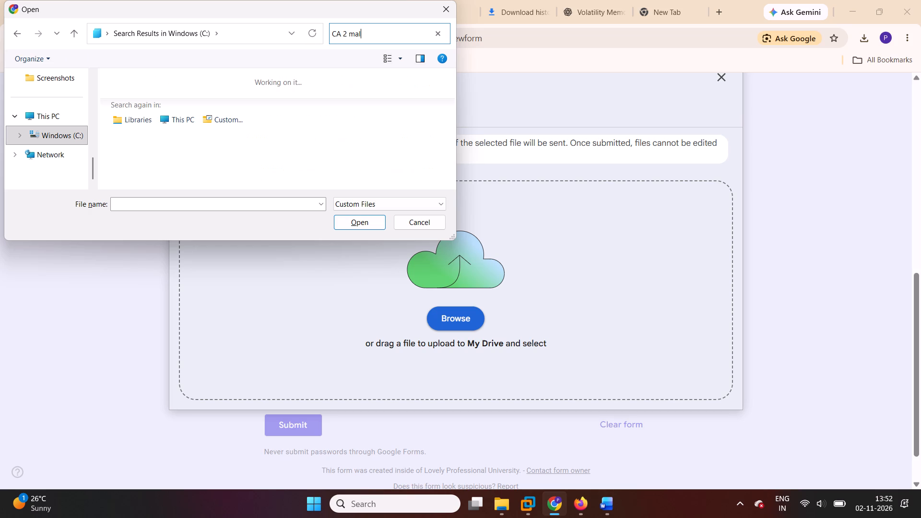
pyautogui.write('ware')
pyautogui.moveTo(386, 34); pyautogui.dragTo(318, 34)
pyautogui.hotkey('ctrl', 'c')
# Search the Desktop folder for the copied "CA 2 malware" text, and close the file browser without choosing a file.
pyautogui.scroll(7, 49, 130)
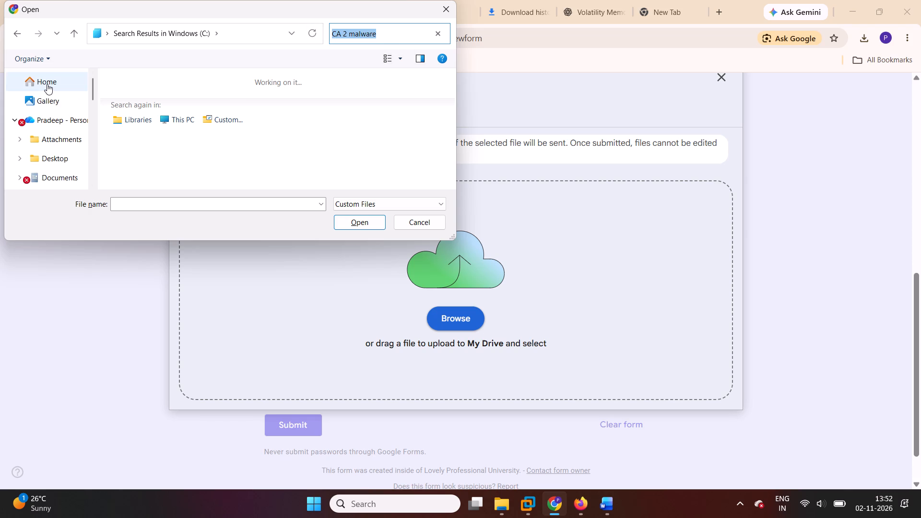
pyautogui.doubleClick(47, 84)
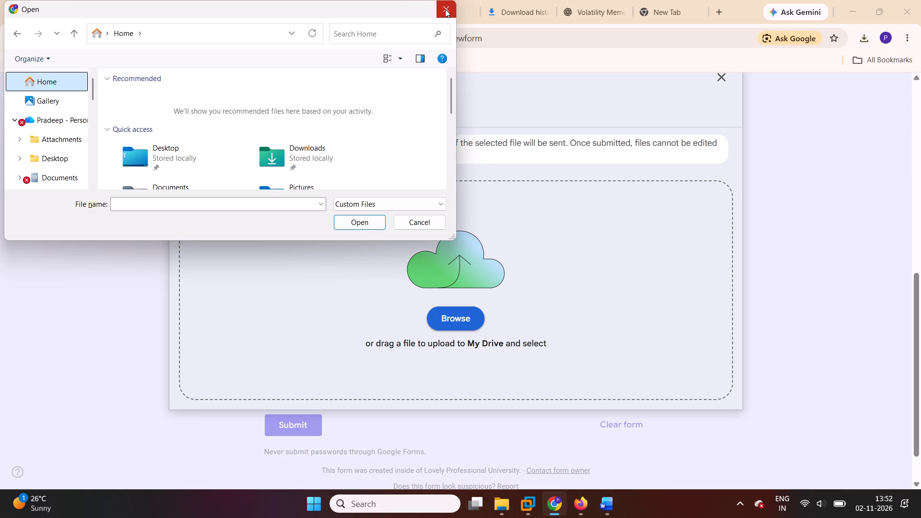
pyautogui.doubleClick(183, 151)
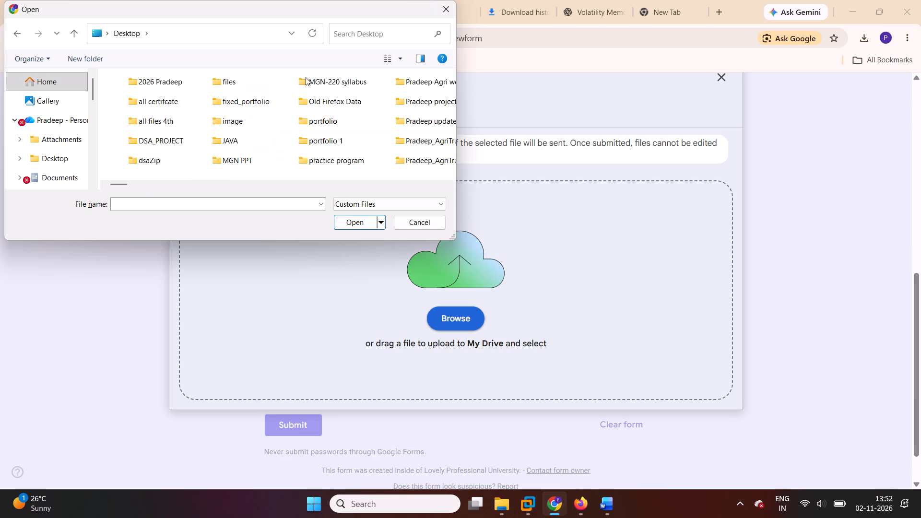
pyautogui.click(343, 31)
pyautogui.hotkey('ctrl', 'v')
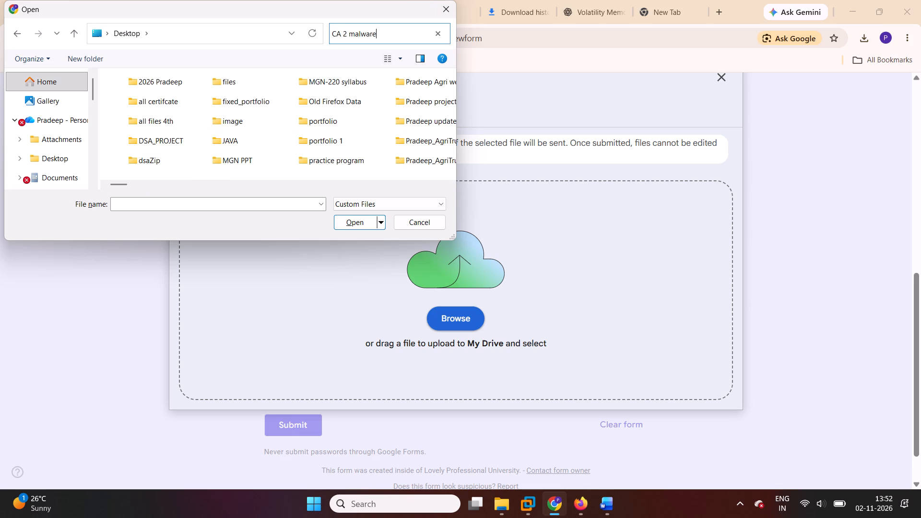
pyautogui.click(446, 8)
pyautogui.click(446, 12)
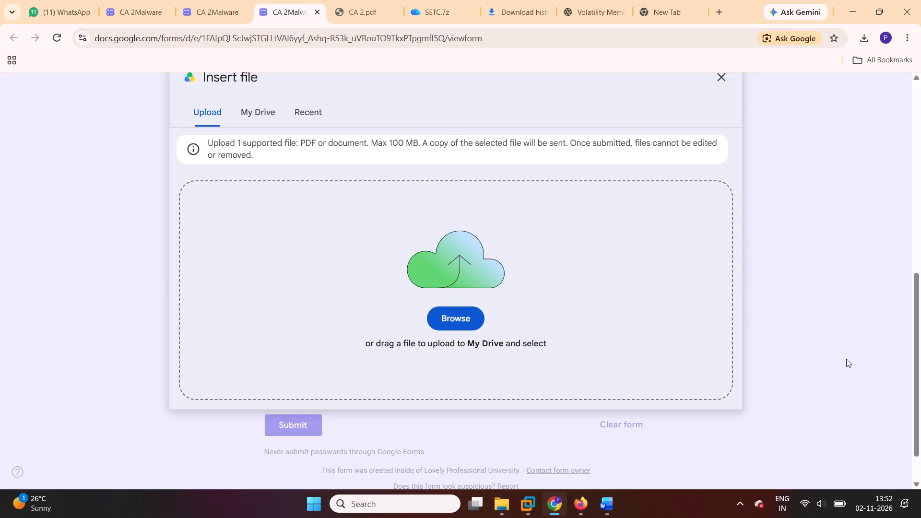
# Switch to the CA 2 Malware document in Word and save it to Desktop as a PDF named CA 2 Malware 1, copying the new name.
pyautogui.click(612, 512)
pyautogui.click(201, 162)
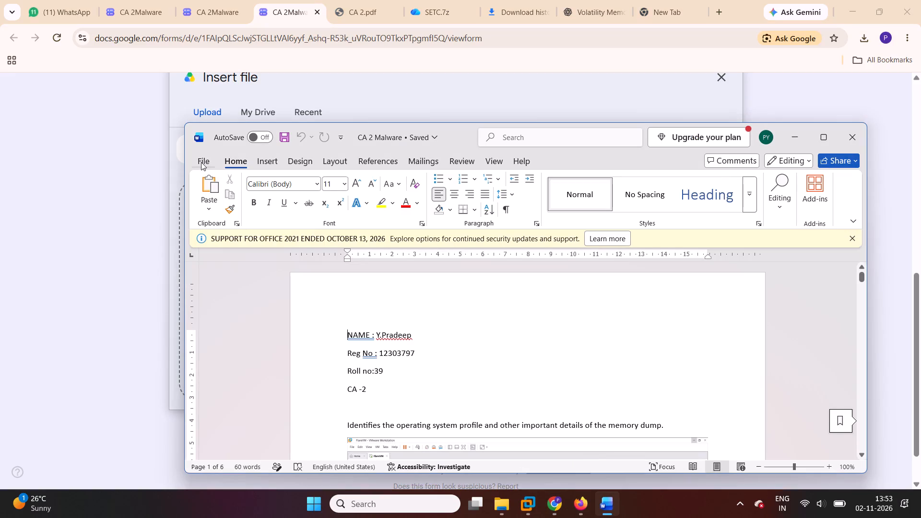
pyautogui.click(222, 349)
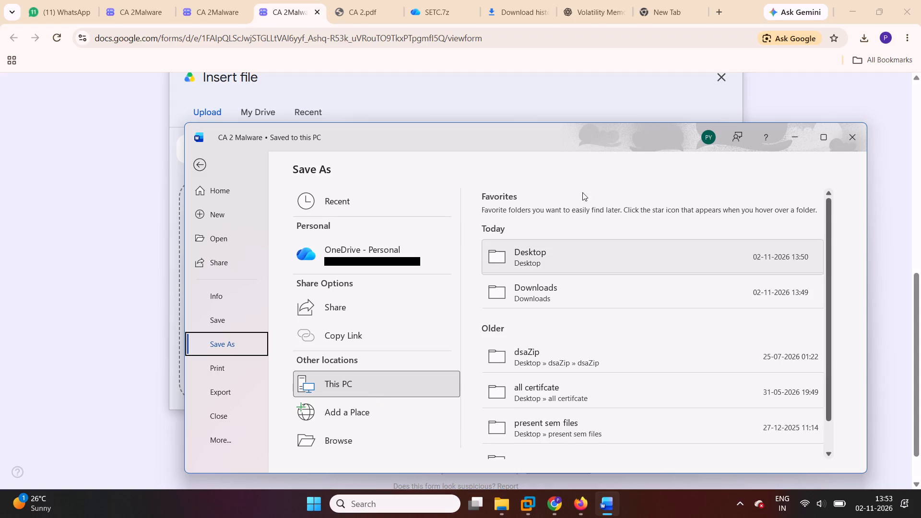
pyautogui.doubleClick(562, 250)
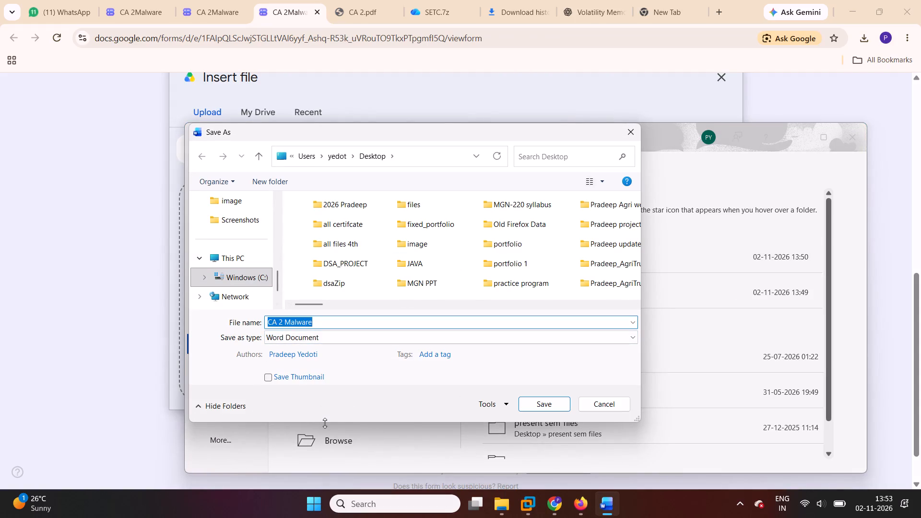
pyautogui.scroll(8, 247, 280)
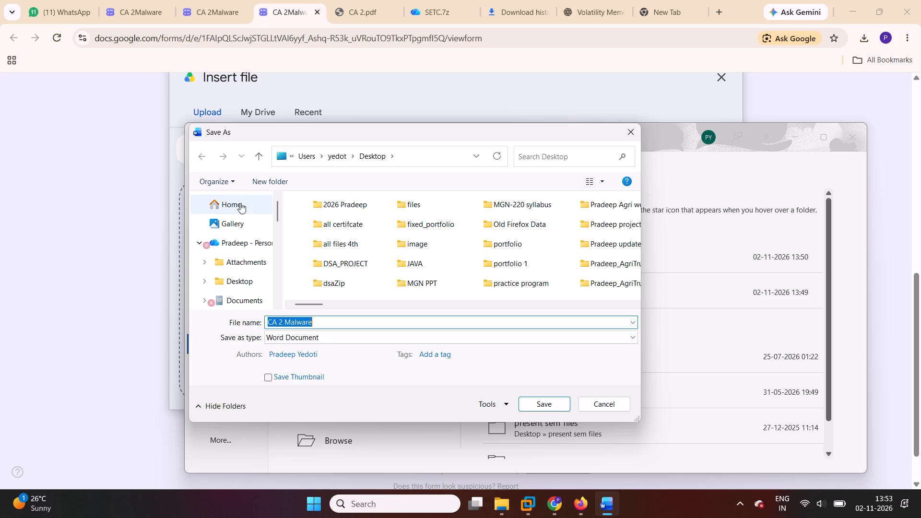
pyautogui.doubleClick(240, 201)
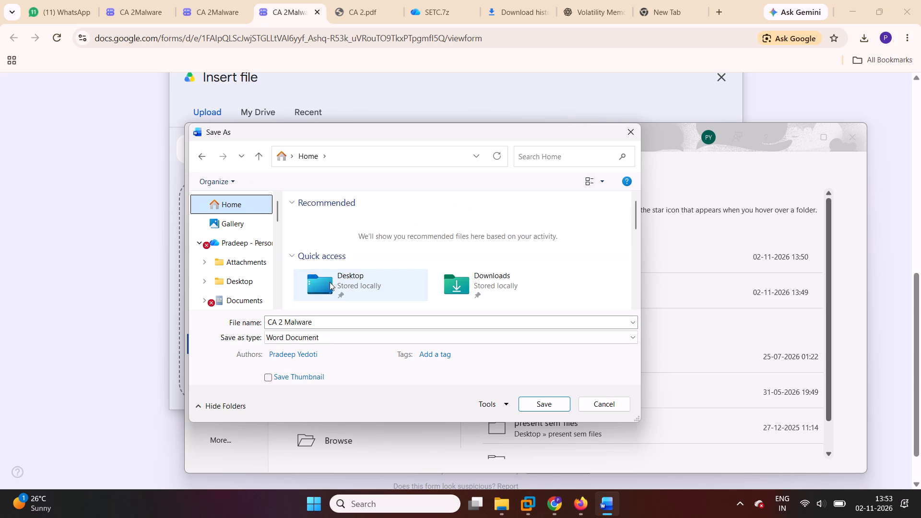
pyautogui.doubleClick(330, 282)
pyautogui.click(336, 316)
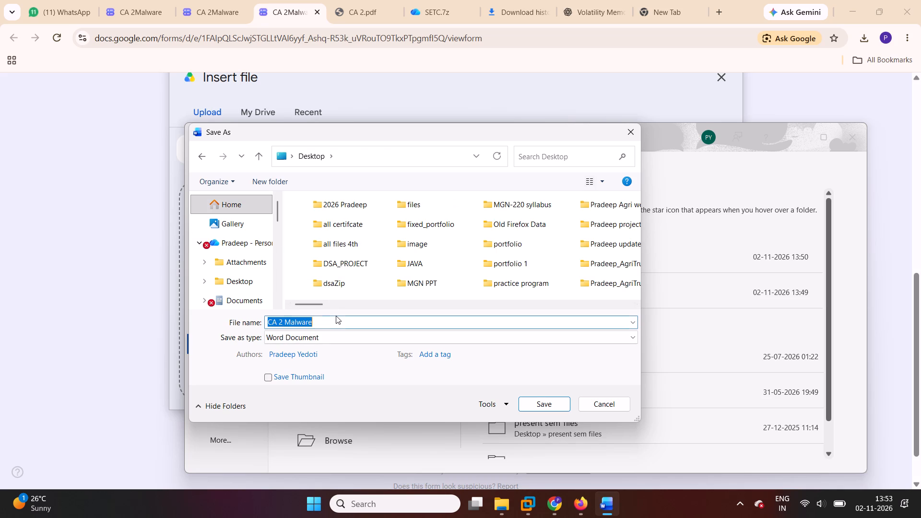
pyautogui.click(336, 325)
pyautogui.press('space')
pyautogui.write('1')
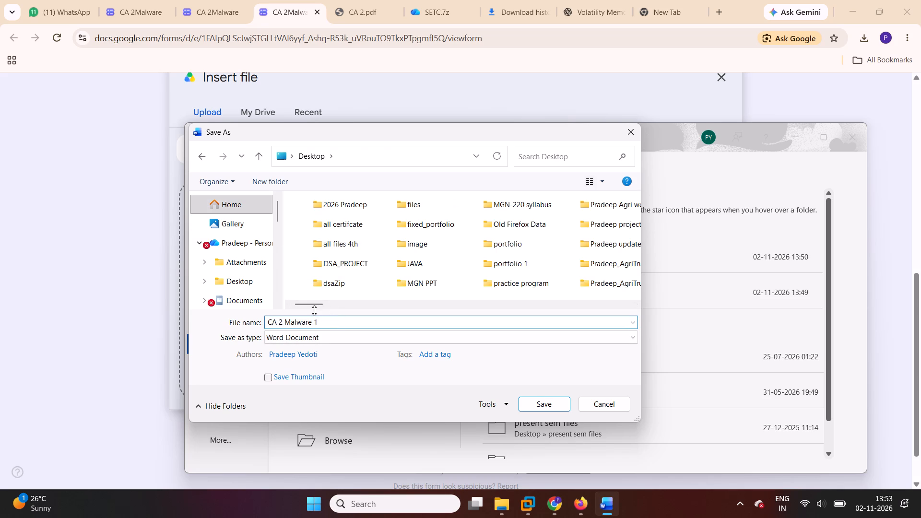
pyautogui.hotkey('ctrl', 'a')
pyautogui.hotkey('ctrl', 'c')
pyautogui.click(330, 320)
pyautogui.click(293, 335)
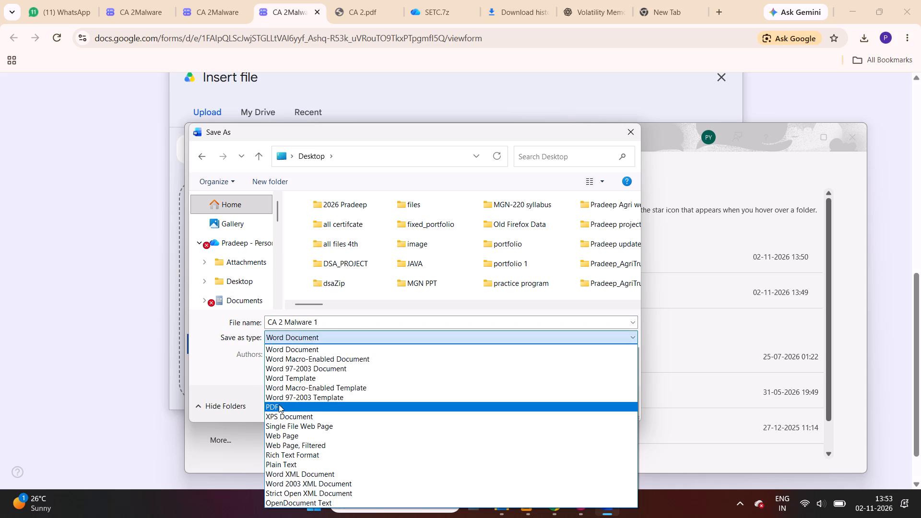
pyautogui.click(279, 404)
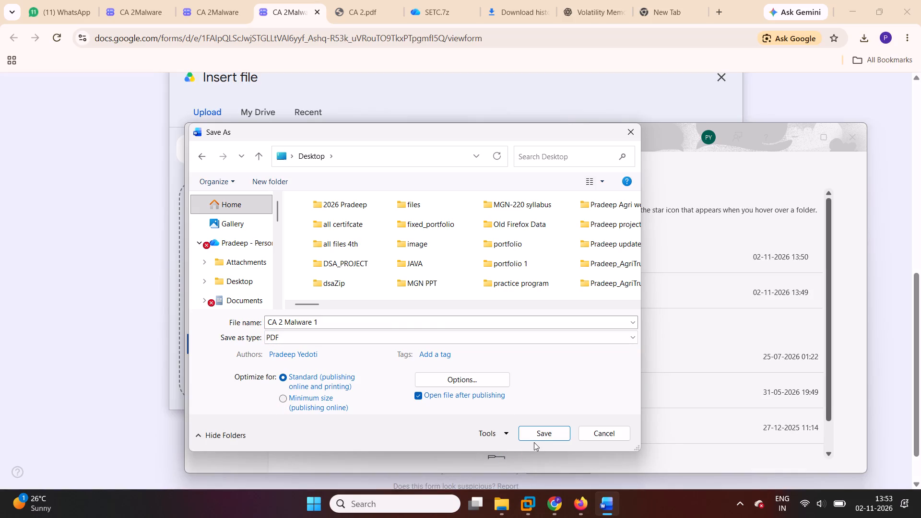
pyautogui.click(534, 437)
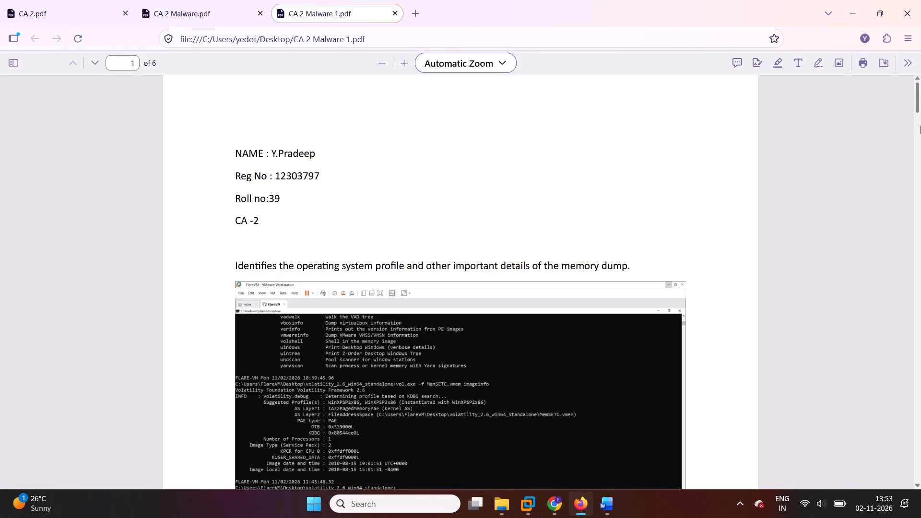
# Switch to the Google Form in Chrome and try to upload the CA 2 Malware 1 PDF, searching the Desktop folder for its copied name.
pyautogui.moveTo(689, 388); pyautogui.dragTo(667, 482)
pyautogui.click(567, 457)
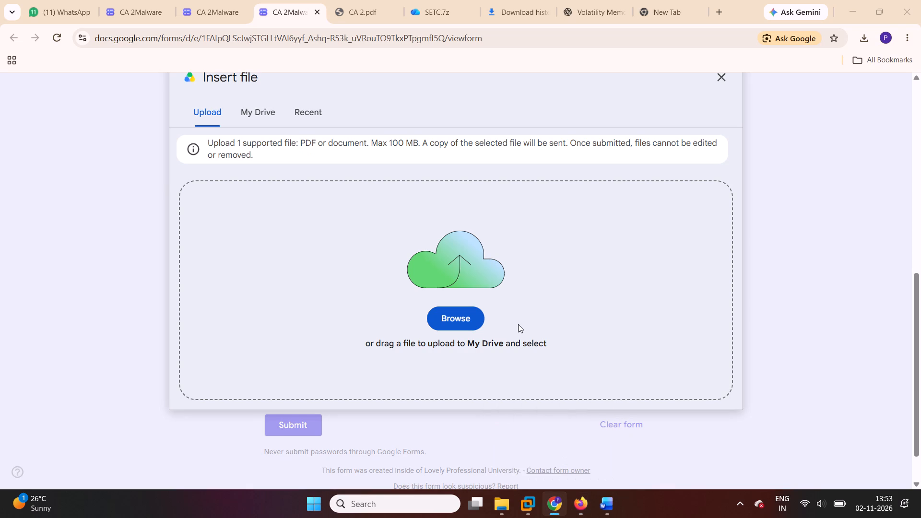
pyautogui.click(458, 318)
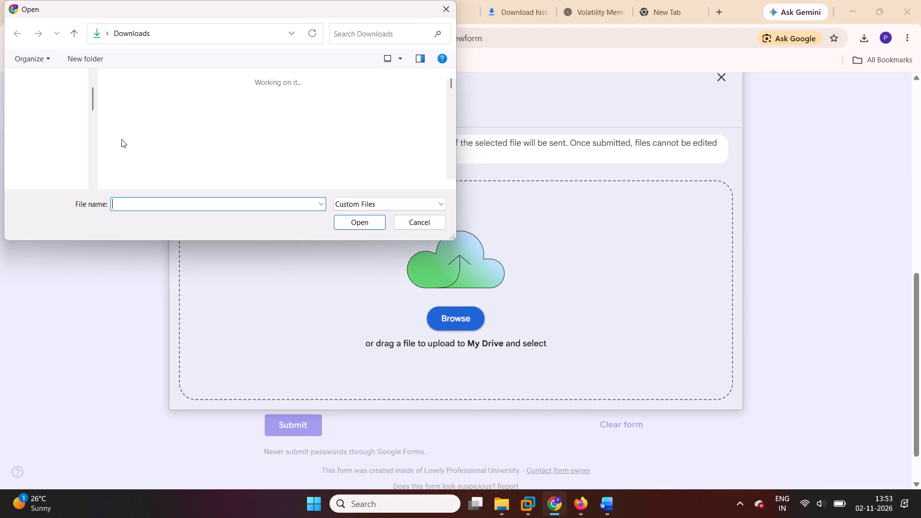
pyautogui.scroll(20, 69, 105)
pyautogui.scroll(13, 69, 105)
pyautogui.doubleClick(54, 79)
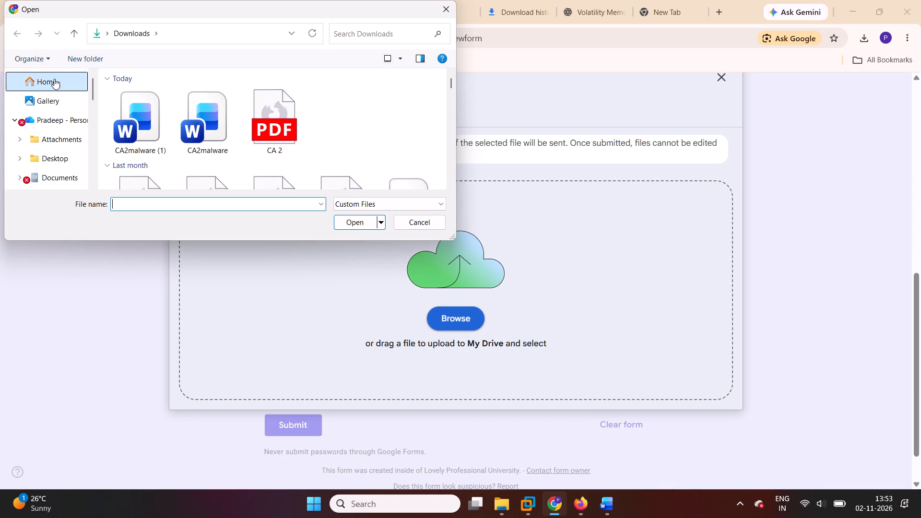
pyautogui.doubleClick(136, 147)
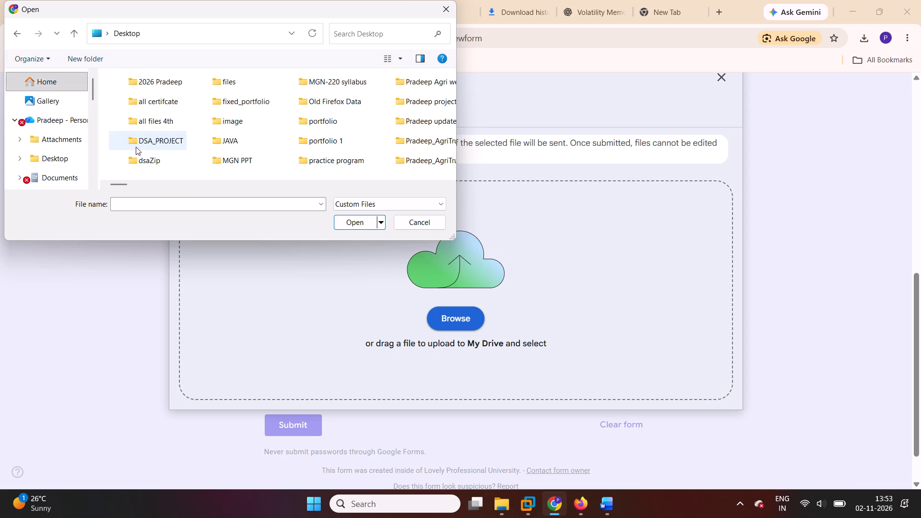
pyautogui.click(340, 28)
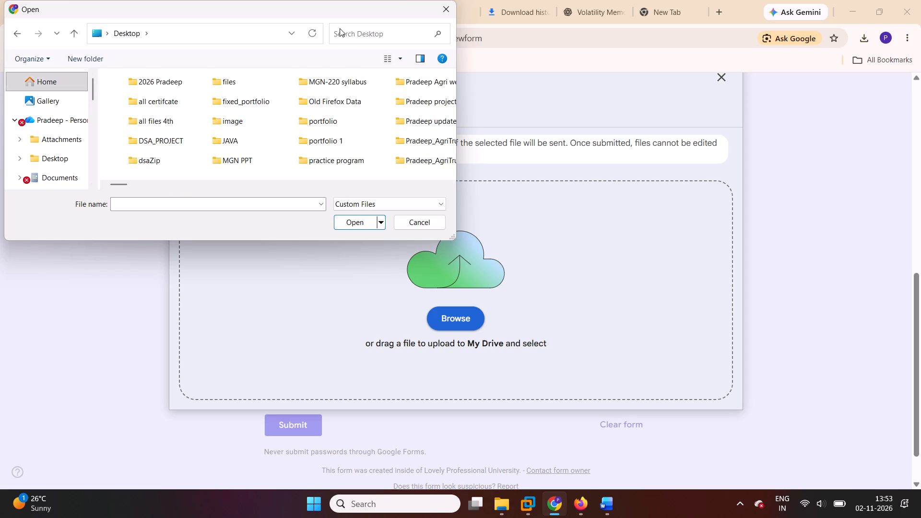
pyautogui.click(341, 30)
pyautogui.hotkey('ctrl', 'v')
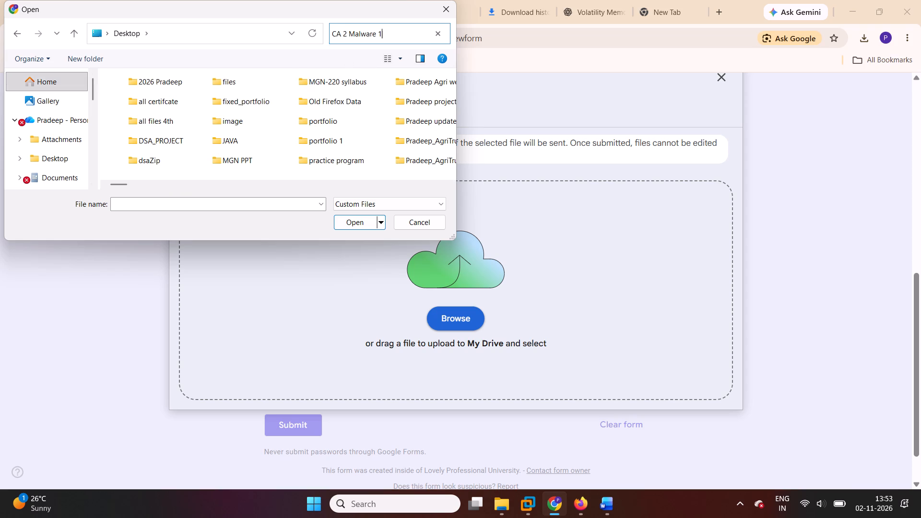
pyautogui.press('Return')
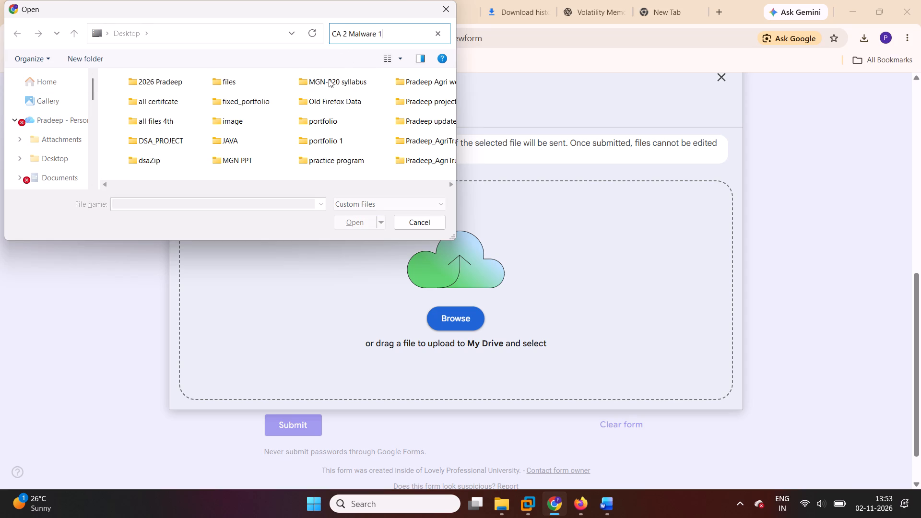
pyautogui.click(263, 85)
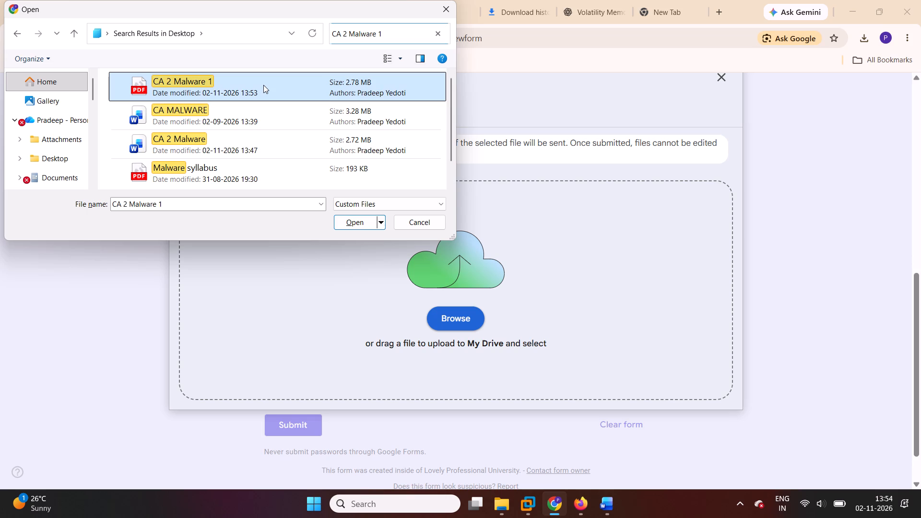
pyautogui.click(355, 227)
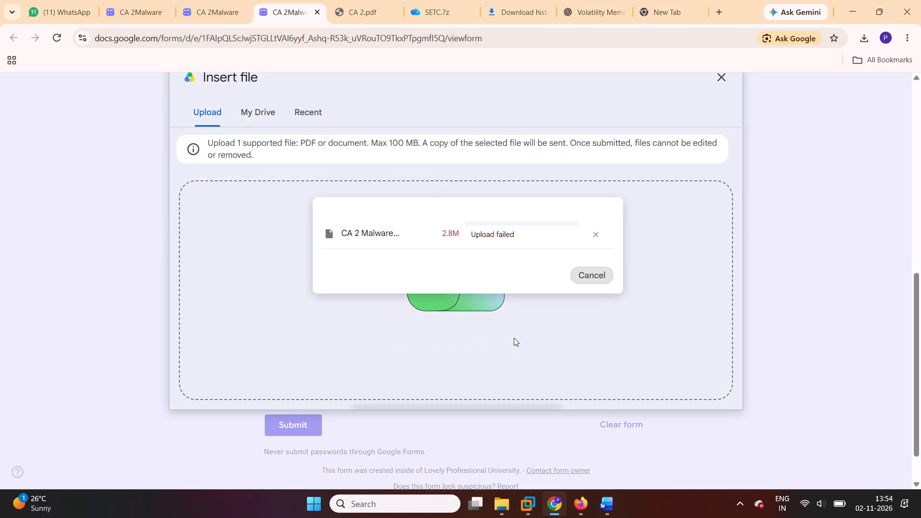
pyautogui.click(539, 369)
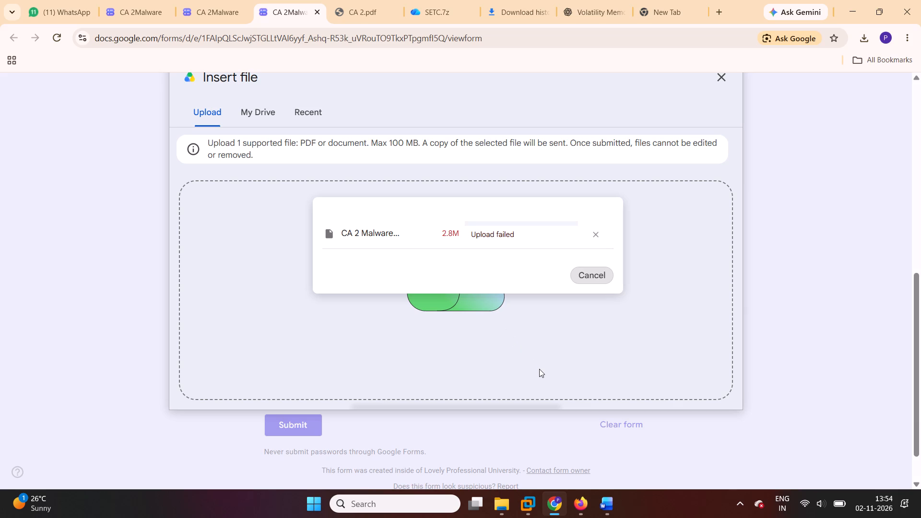
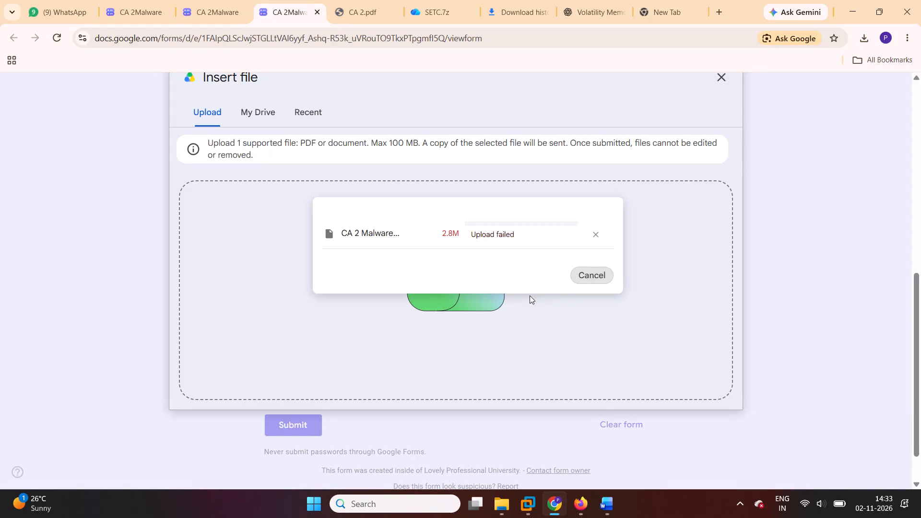
# Cancel the failed CA 2 Malware upload and dismiss its progress window.
pyautogui.click(595, 236)
pyautogui.click(597, 275)
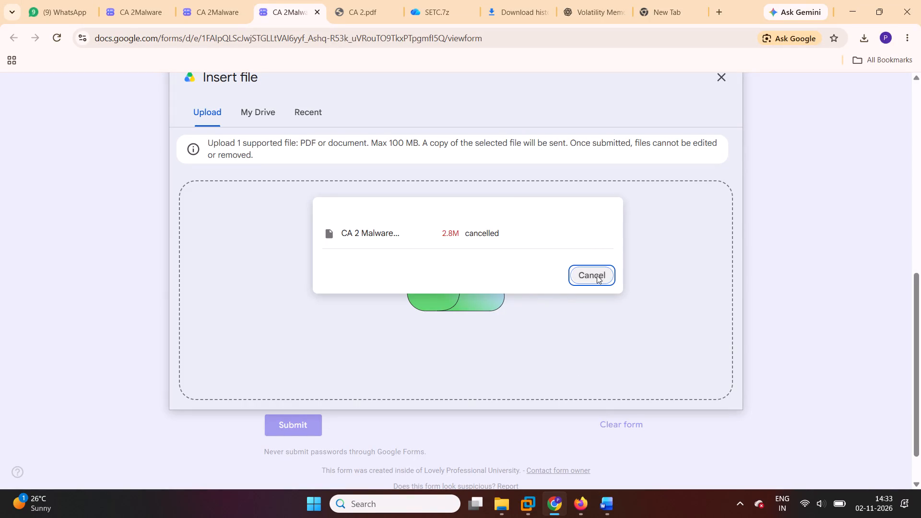
# Browse for the upload file again and search the Desktop folder for "CA" to find the report PDF.
pyautogui.click(449, 322)
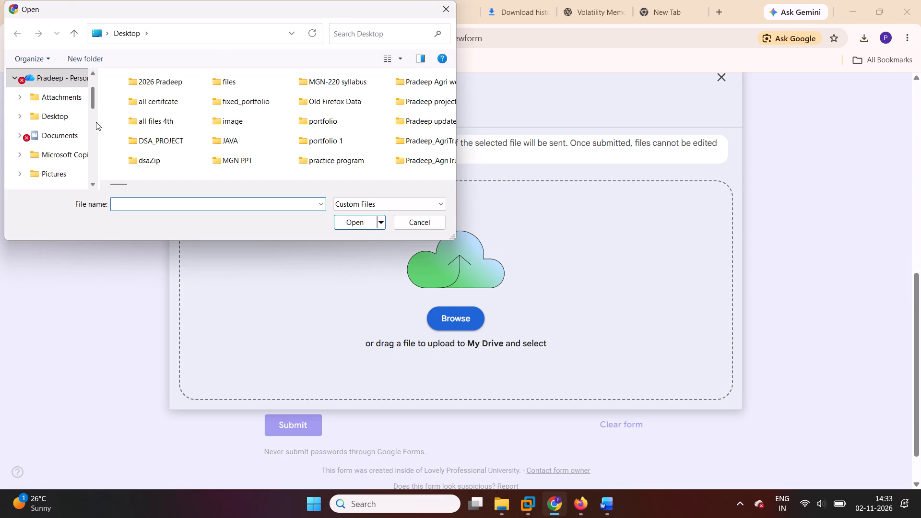
pyautogui.scroll(6, 58, 107)
pyautogui.doubleClick(65, 86)
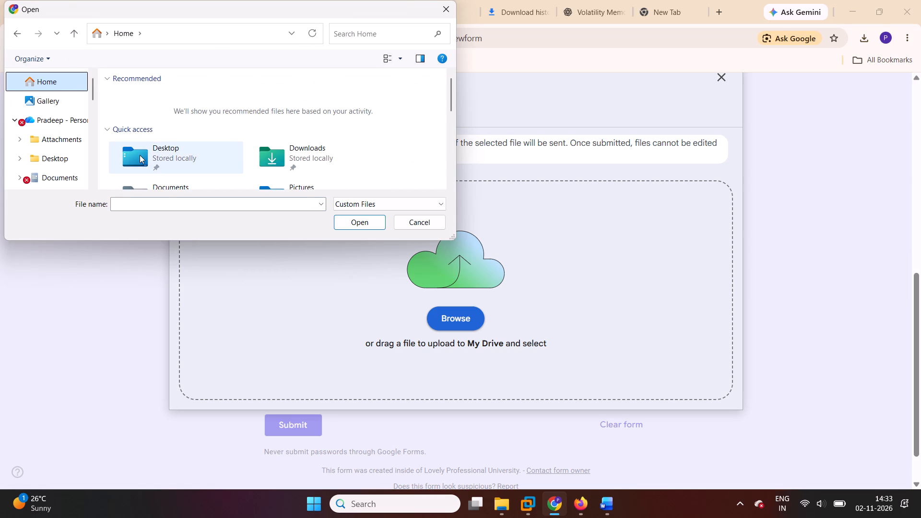
pyautogui.doubleClick(140, 155)
pyautogui.click(371, 39)
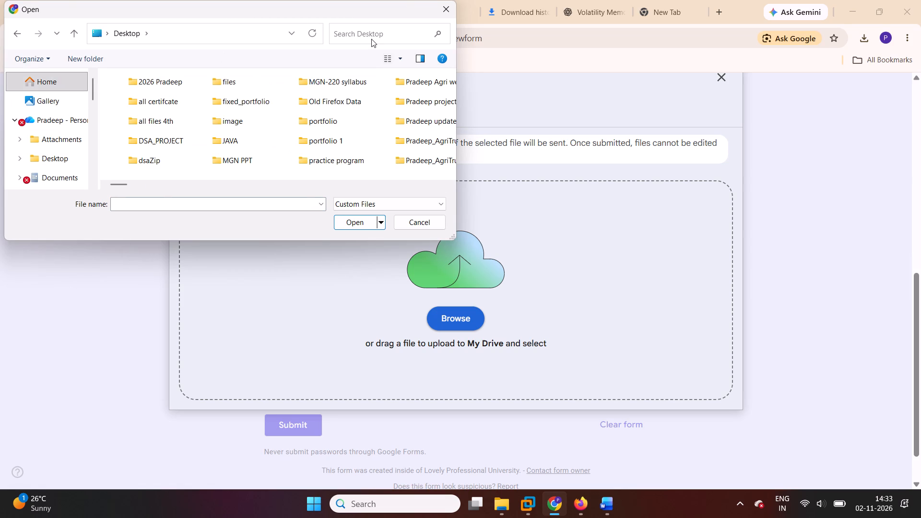
pyautogui.click(358, 29)
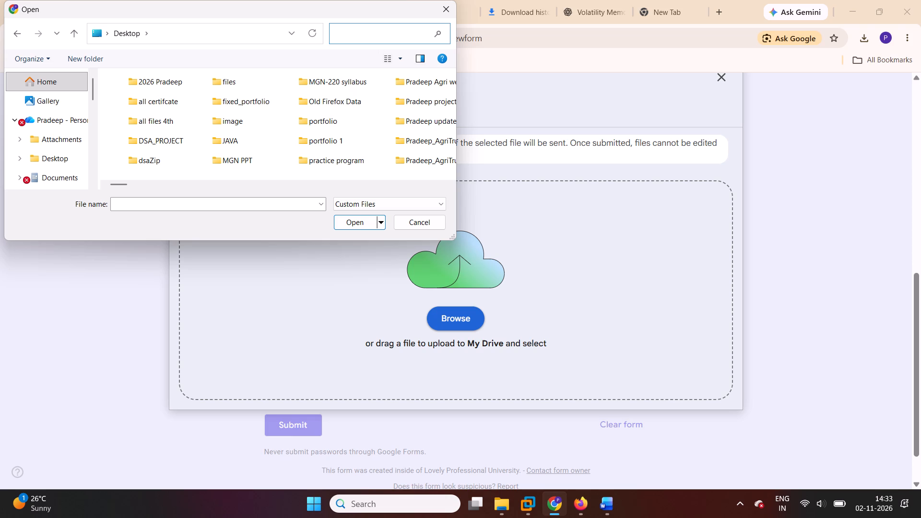
pyautogui.hotkey('shift', 'c')
pyautogui.hotkey('shift', 'a')
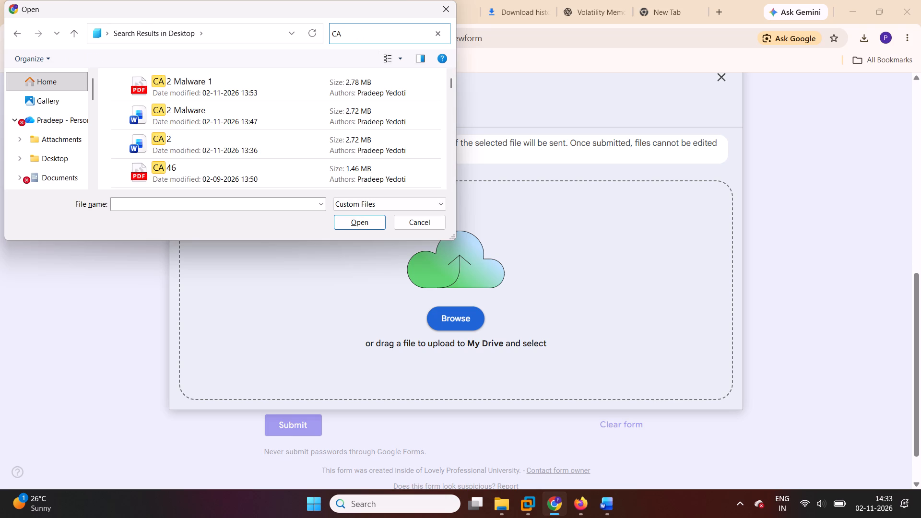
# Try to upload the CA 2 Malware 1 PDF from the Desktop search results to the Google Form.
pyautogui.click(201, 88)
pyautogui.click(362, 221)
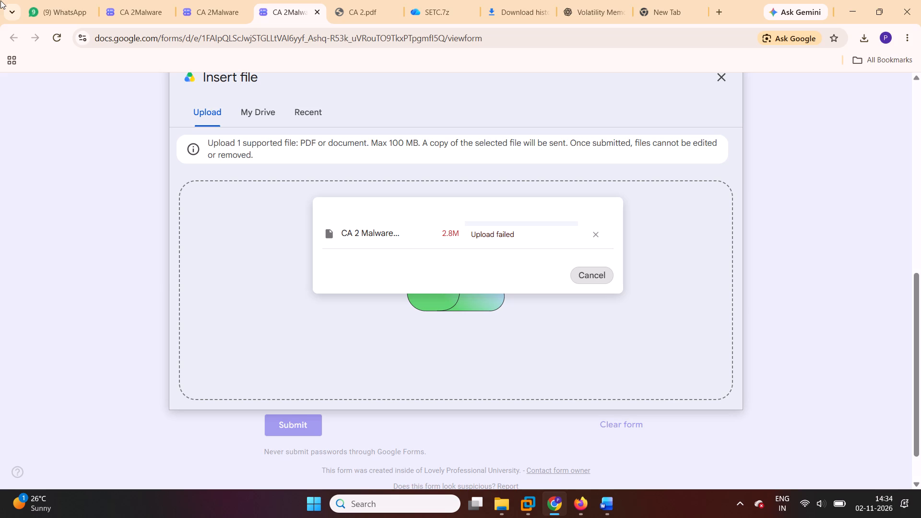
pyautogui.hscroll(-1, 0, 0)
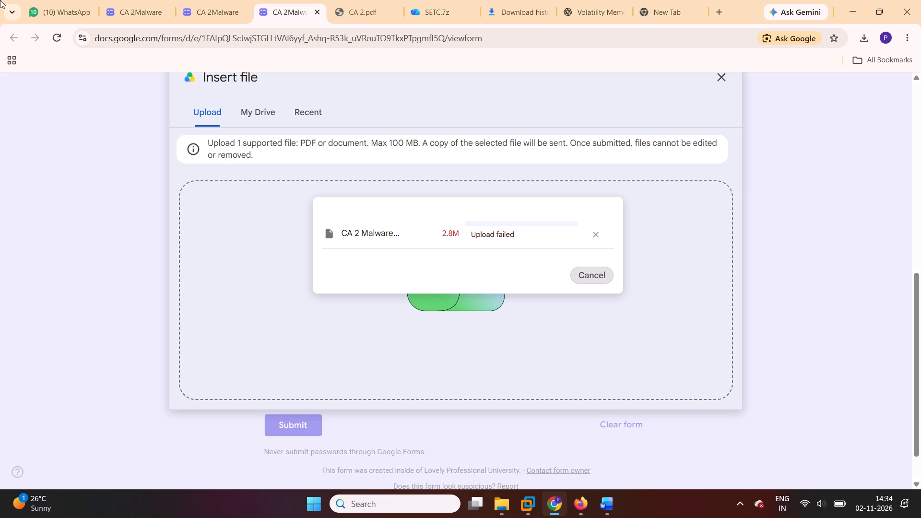
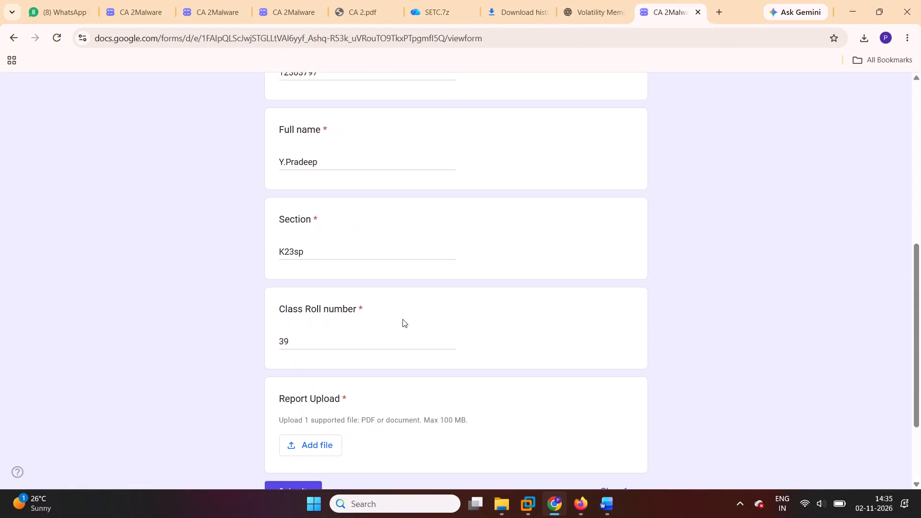
# Start adding a file to the form's Report Upload question and browse the computer for the report PDF.
pyautogui.scroll(-2, 402, 319)
pyautogui.click(318, 326)
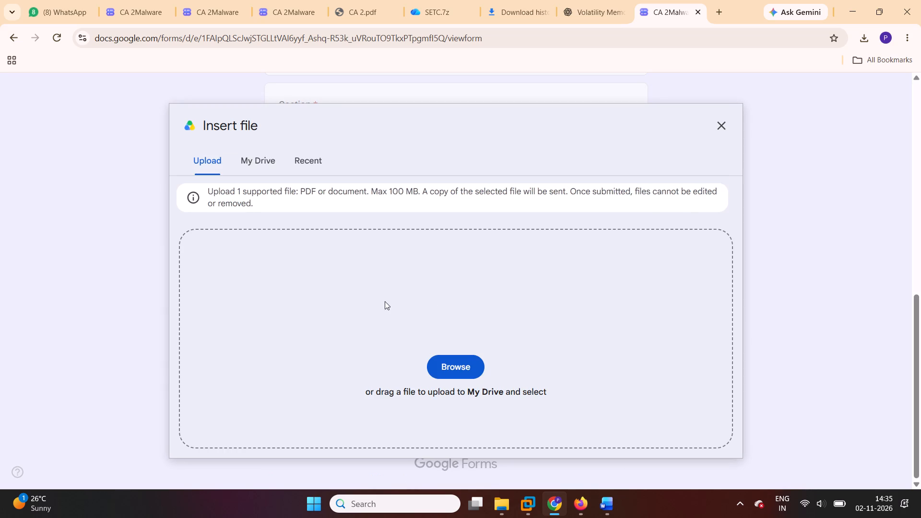
pyautogui.click(458, 361)
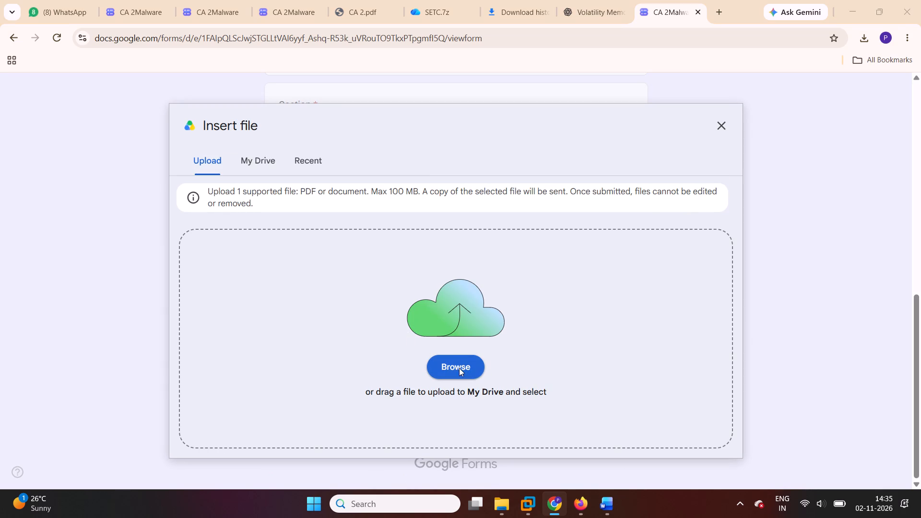
# Browse for the form's upload file and open the Desktop folder from Home, ready for a file search.
pyautogui.click(460, 374)
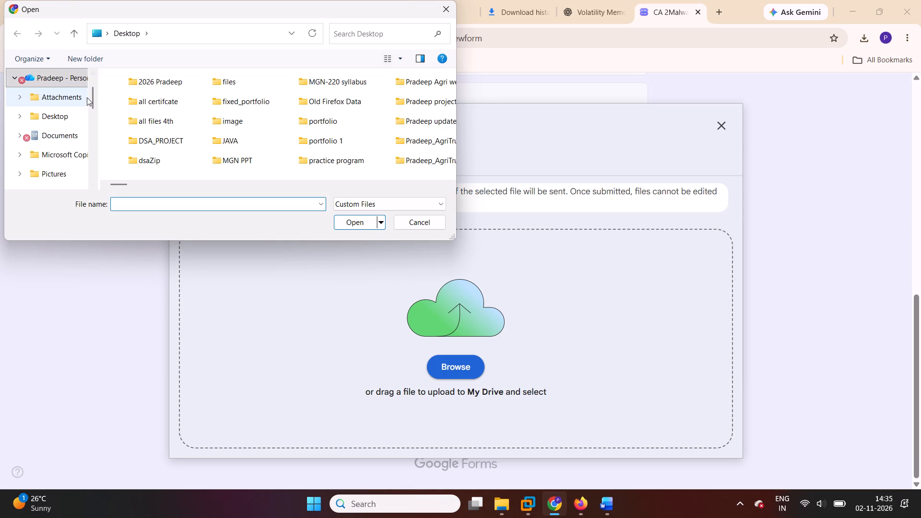
pyautogui.scroll(4, 66, 107)
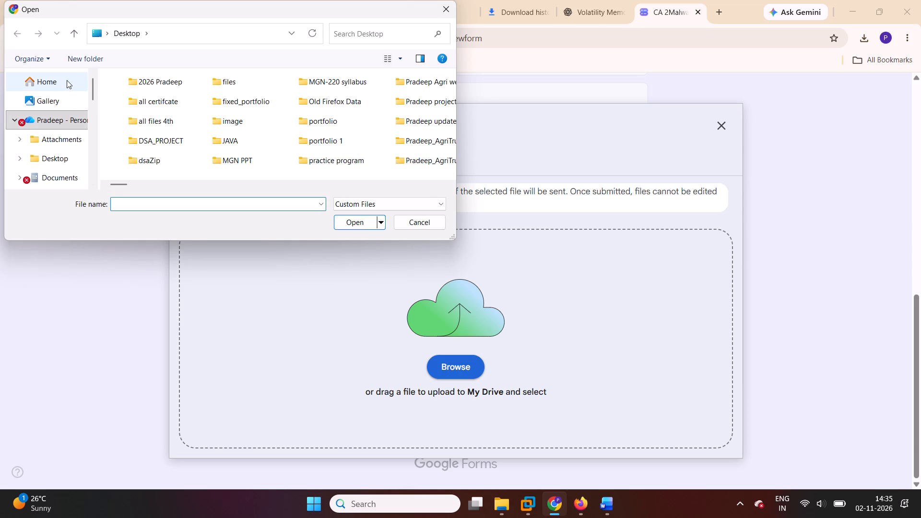
pyautogui.click(67, 80)
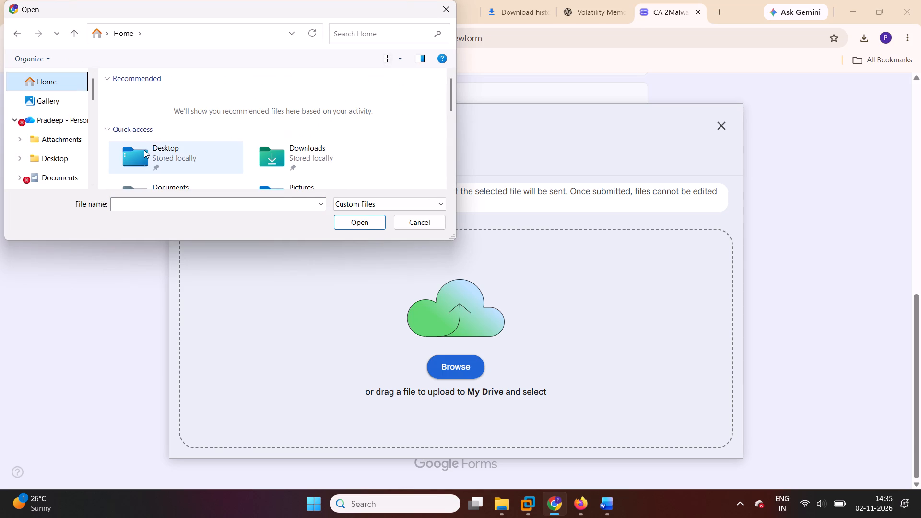
pyautogui.doubleClick(144, 150)
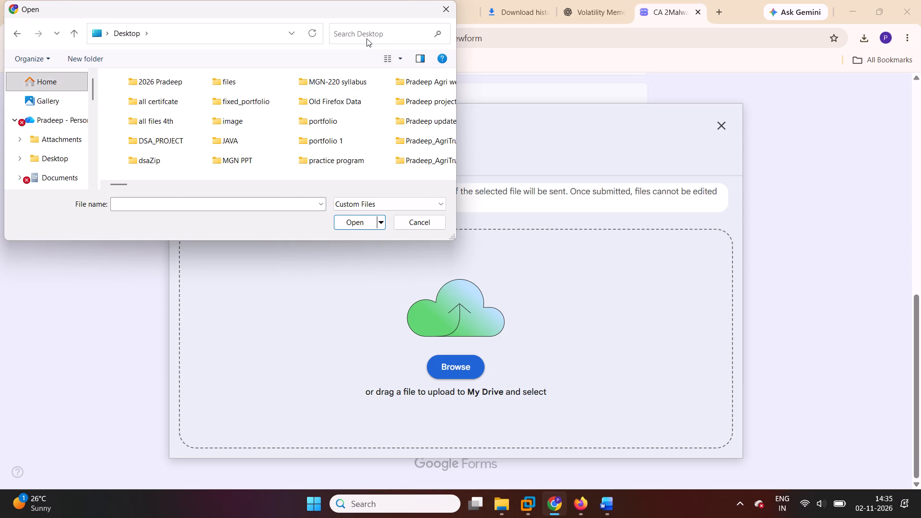
pyautogui.click(366, 37)
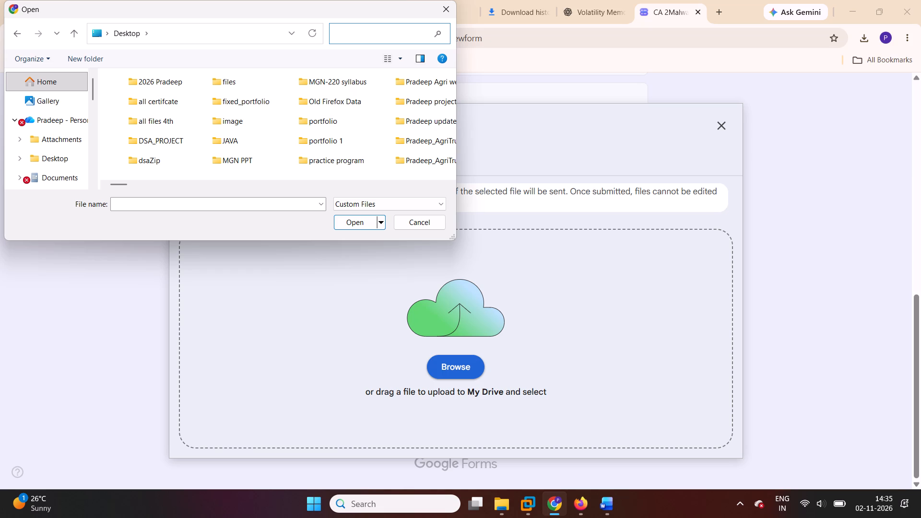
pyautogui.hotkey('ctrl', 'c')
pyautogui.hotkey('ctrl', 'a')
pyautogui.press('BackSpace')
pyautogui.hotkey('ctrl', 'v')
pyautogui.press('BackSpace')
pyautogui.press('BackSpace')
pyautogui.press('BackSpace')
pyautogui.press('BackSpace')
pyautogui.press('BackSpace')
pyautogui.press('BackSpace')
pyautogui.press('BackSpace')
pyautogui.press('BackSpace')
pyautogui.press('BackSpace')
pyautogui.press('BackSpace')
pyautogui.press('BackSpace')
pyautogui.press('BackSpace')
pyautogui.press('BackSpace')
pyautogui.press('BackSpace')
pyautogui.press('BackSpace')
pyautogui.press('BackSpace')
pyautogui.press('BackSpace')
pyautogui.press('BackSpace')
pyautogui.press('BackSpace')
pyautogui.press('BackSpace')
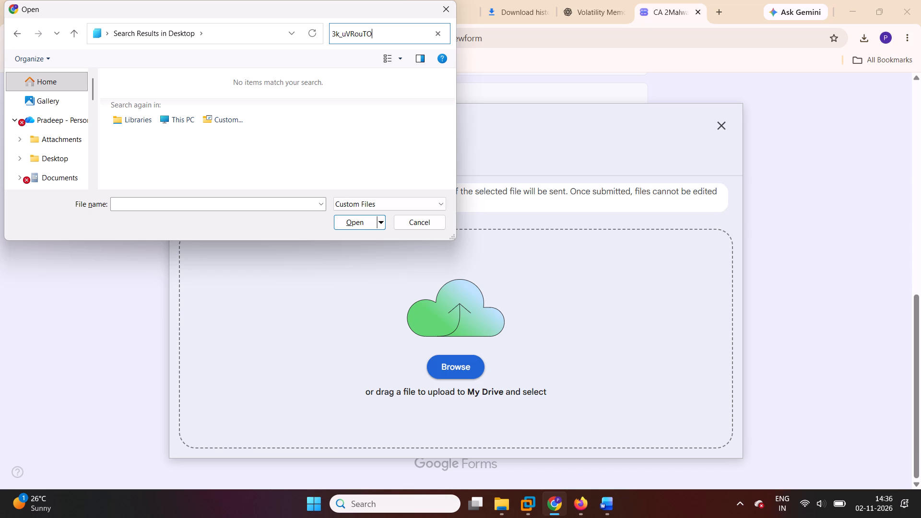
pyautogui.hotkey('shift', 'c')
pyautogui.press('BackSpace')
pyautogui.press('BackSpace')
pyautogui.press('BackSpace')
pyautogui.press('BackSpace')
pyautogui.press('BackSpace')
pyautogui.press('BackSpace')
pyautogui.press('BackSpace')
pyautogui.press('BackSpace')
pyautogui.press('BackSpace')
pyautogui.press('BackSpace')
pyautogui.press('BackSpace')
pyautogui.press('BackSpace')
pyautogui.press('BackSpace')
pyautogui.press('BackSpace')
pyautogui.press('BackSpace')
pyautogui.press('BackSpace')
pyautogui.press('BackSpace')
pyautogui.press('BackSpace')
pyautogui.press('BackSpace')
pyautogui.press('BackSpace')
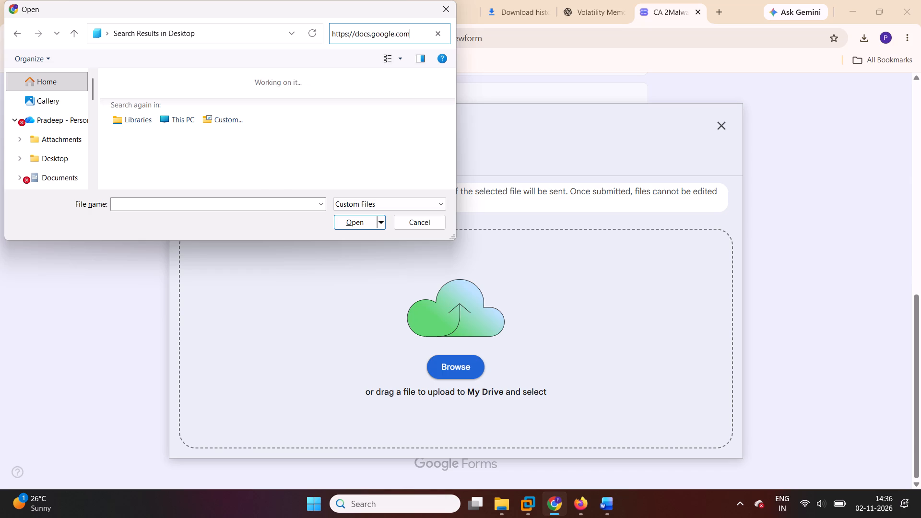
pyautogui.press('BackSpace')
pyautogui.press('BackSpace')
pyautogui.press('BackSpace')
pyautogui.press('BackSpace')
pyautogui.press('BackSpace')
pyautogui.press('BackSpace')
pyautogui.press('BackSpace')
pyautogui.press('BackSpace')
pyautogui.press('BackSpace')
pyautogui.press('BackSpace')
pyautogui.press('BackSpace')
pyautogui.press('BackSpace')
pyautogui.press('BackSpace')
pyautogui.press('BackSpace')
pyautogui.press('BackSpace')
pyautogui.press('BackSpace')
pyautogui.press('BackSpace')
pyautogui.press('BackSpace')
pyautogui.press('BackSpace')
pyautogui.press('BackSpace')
# Search the Desktop folder for "ca 2" and choose the CA 2 Malware 1 PDF for upload.
pyautogui.write('ca')
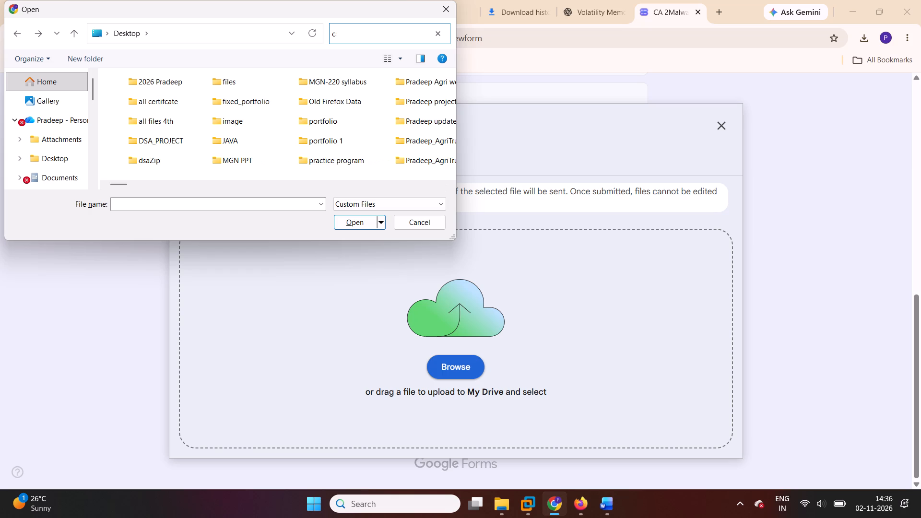
pyautogui.press('space')
pyautogui.write('2')
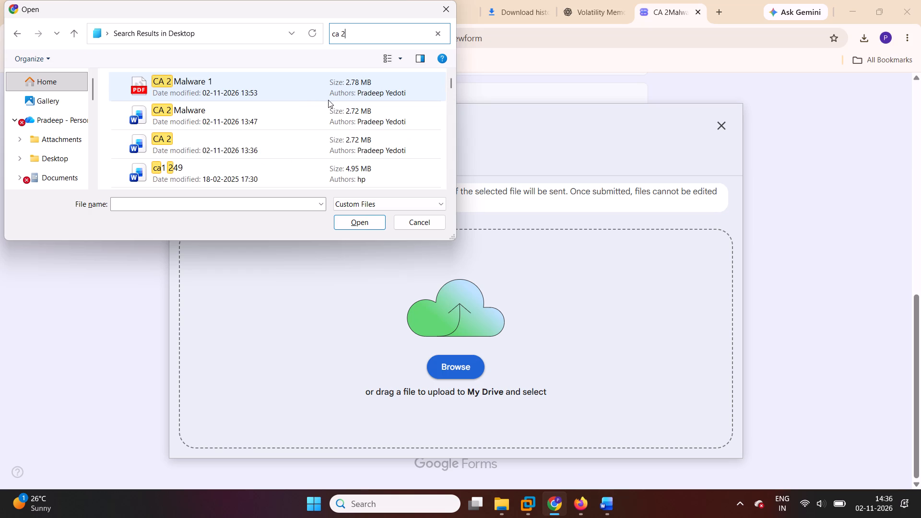
pyautogui.click(297, 95)
pyautogui.click(357, 223)
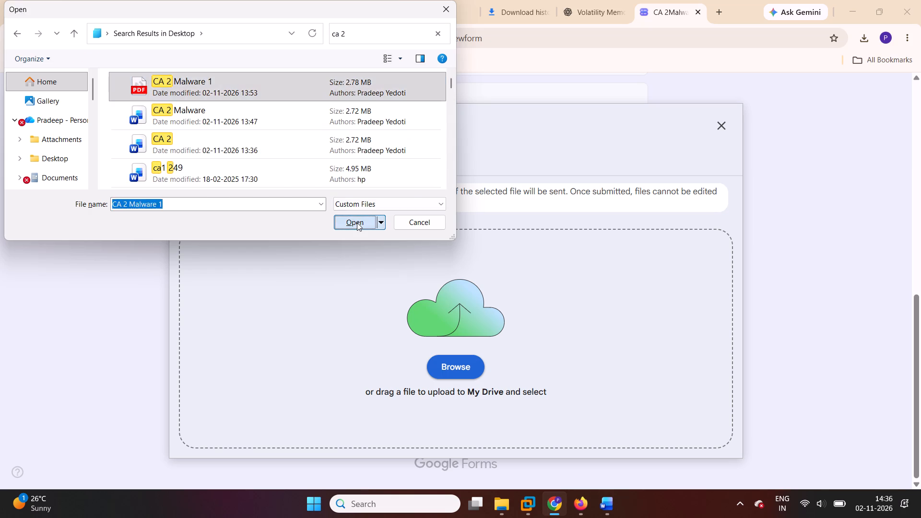
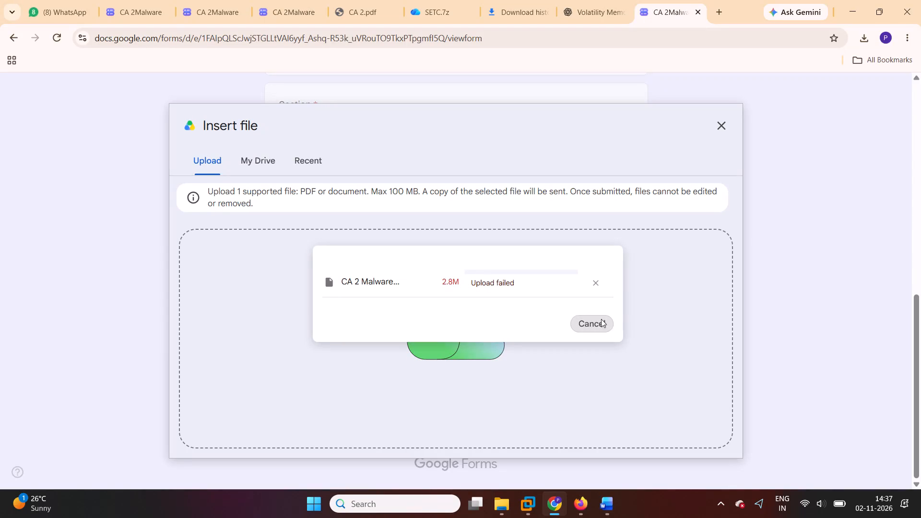
# Dismiss the current upload attempt, browse for the form's file again and open the Desktop folder from Home.
pyautogui.click(600, 321)
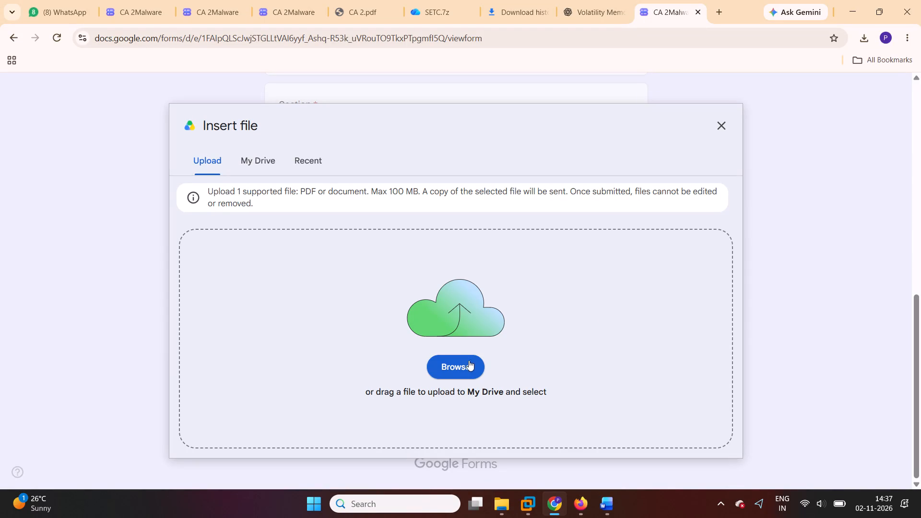
pyautogui.click(464, 361)
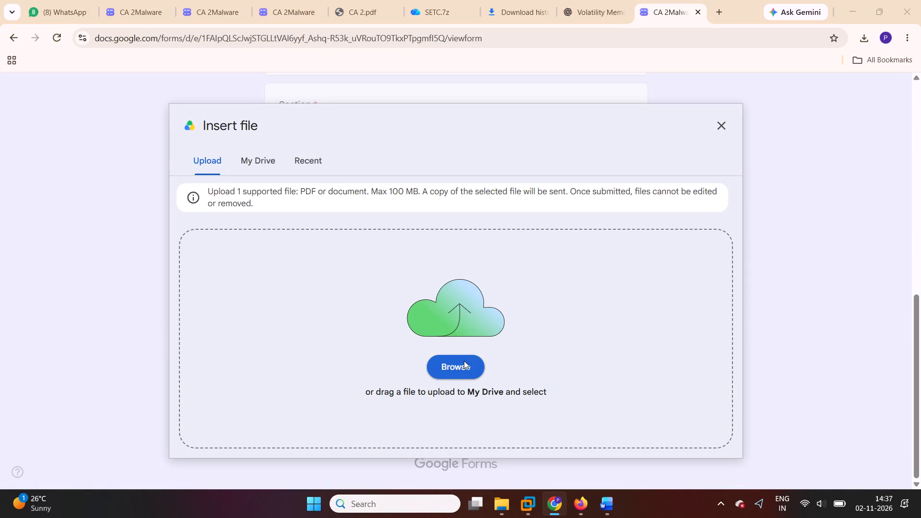
pyautogui.click(447, 367)
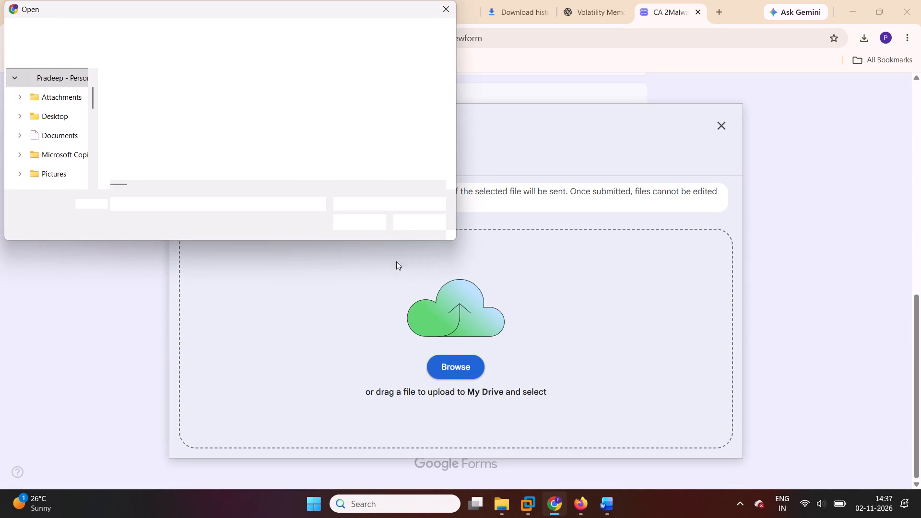
pyautogui.scroll(5, 64, 97)
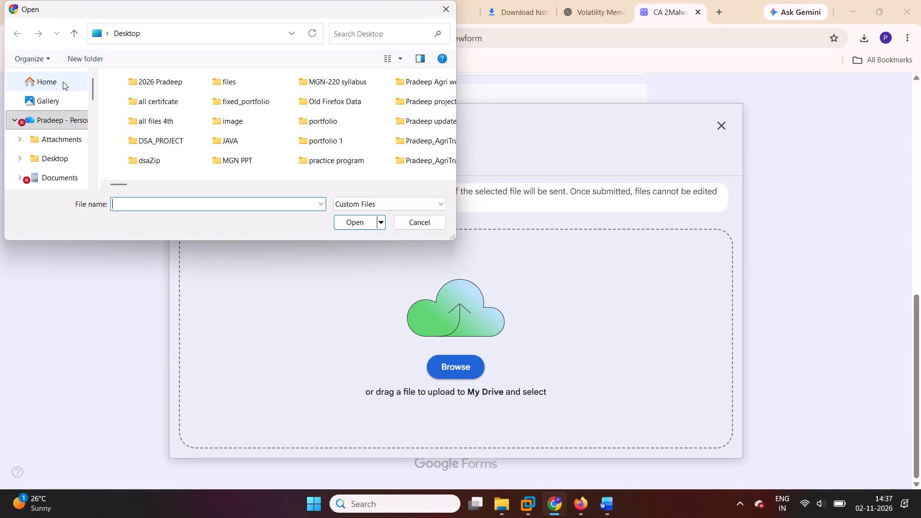
pyautogui.doubleClick(63, 82)
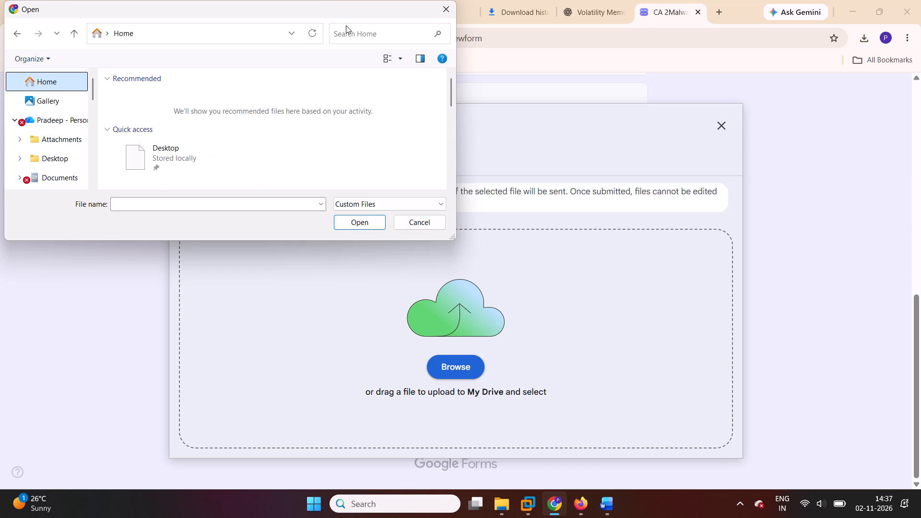
pyautogui.click(346, 25)
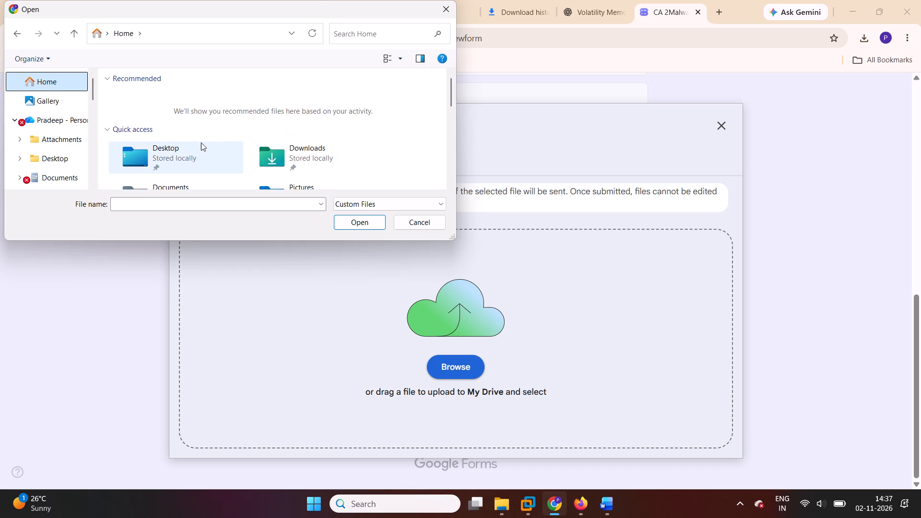
pyautogui.doubleClick(200, 143)
# Search the Desktop folder for "CA 2" and choose the CA 2 Malware 1 PDF for upload.
pyautogui.click(358, 29)
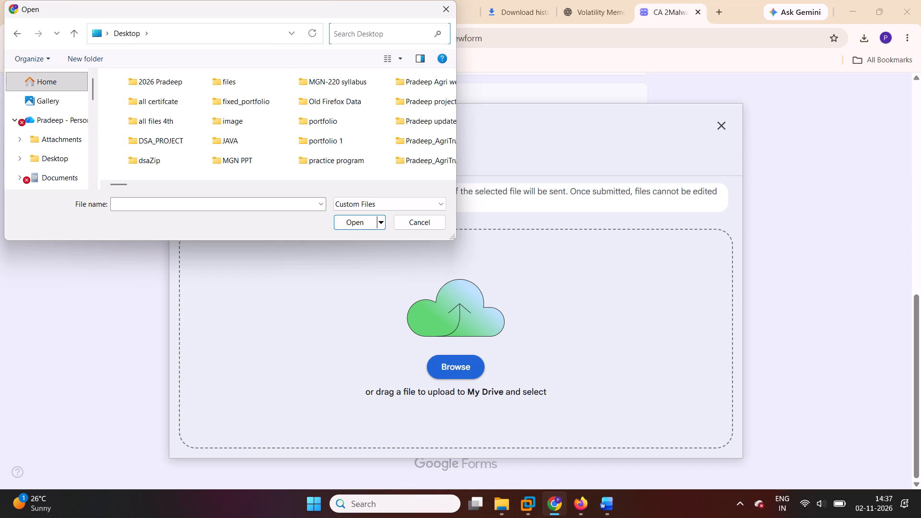
pyautogui.write('CA')
pyautogui.press('space')
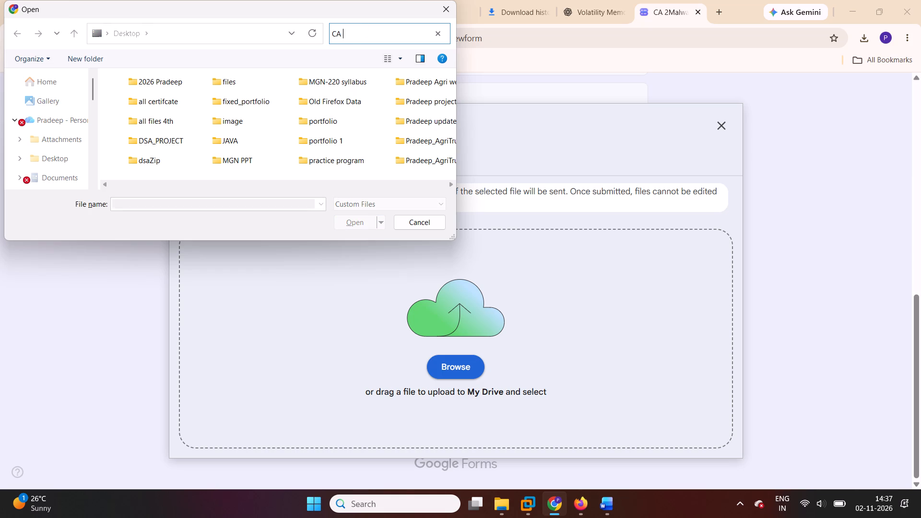
pyautogui.write('2')
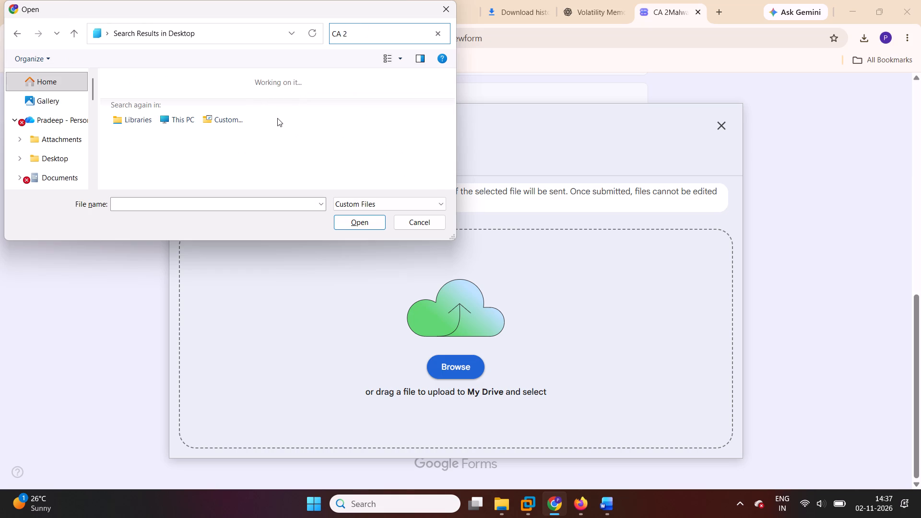
pyautogui.click(265, 94)
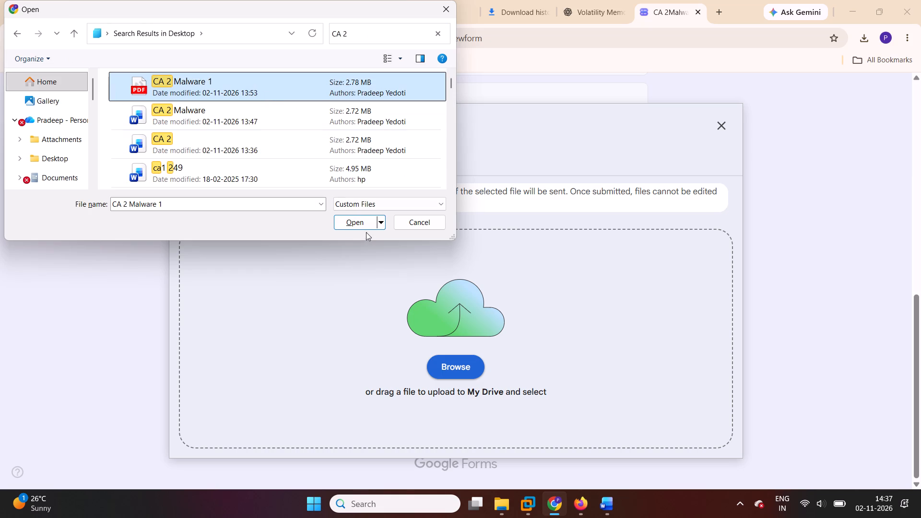
pyautogui.click(359, 224)
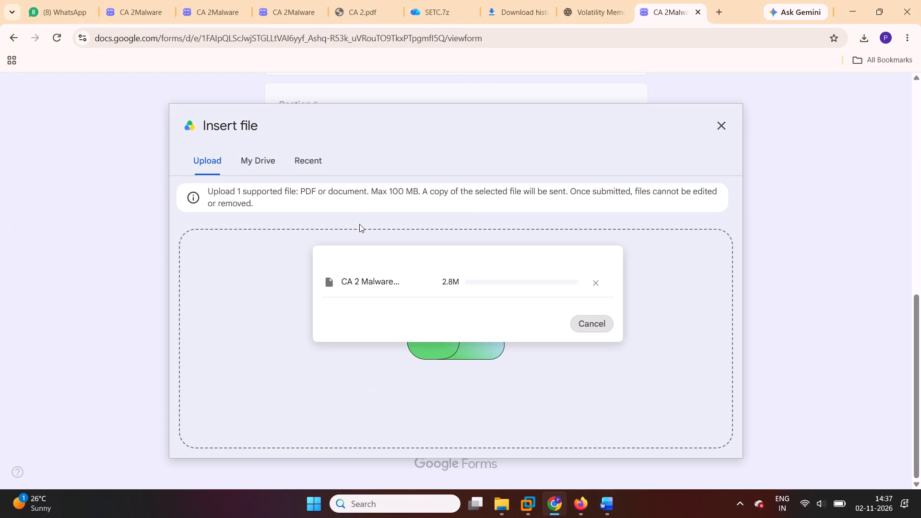
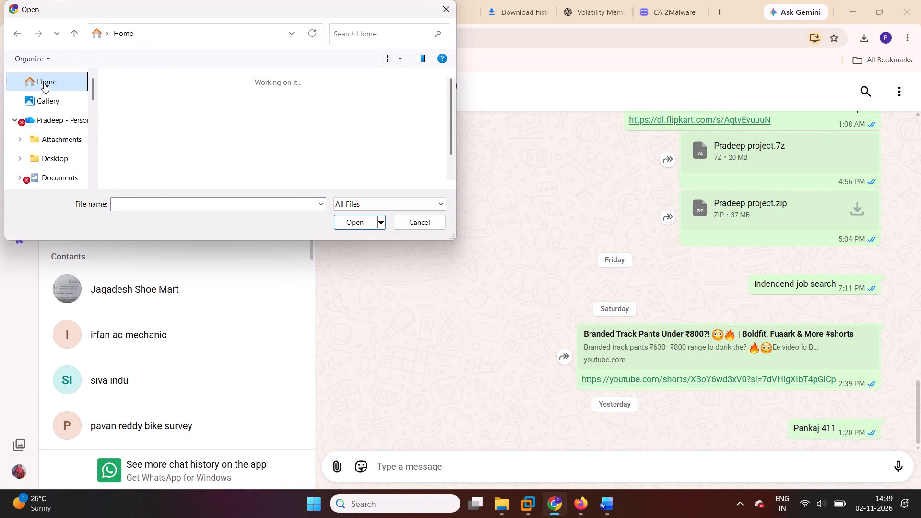
# Open the Desktop folder in the file chooser for the WhatsApp chat and search it for "CA".
pyautogui.doubleClick(155, 156)
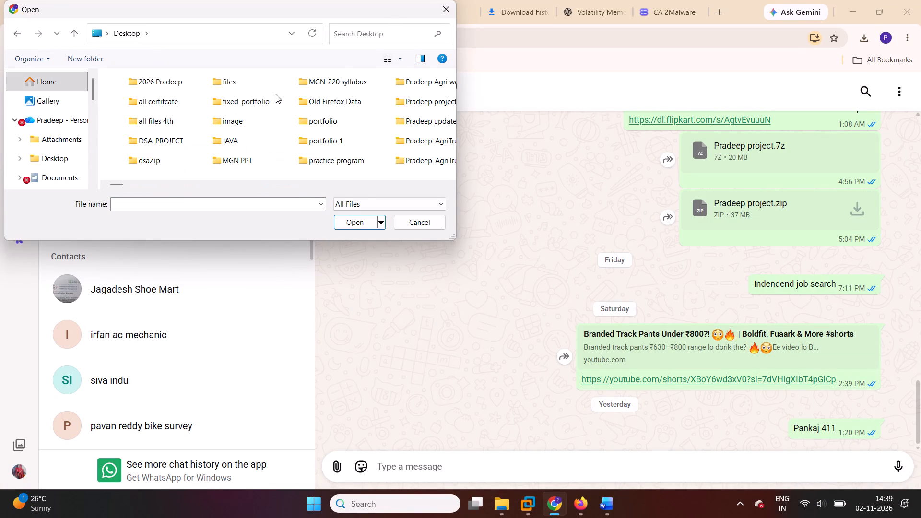
pyautogui.click(357, 36)
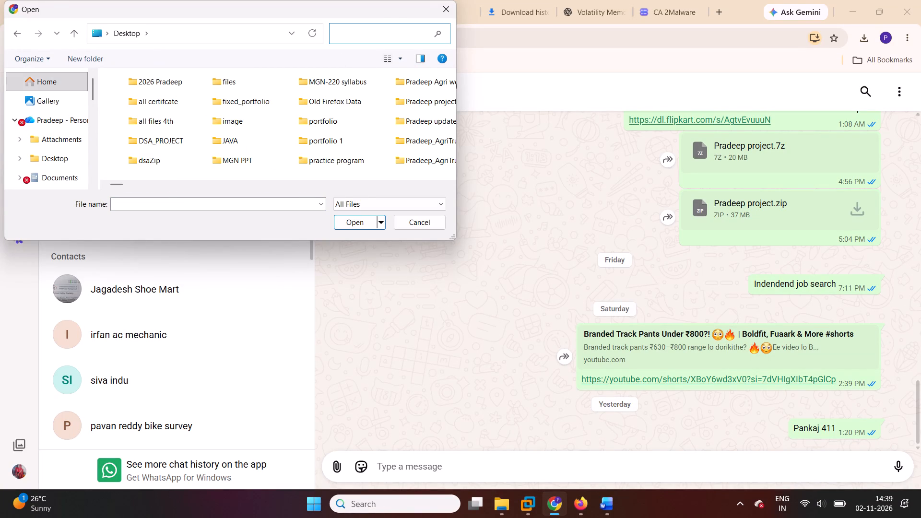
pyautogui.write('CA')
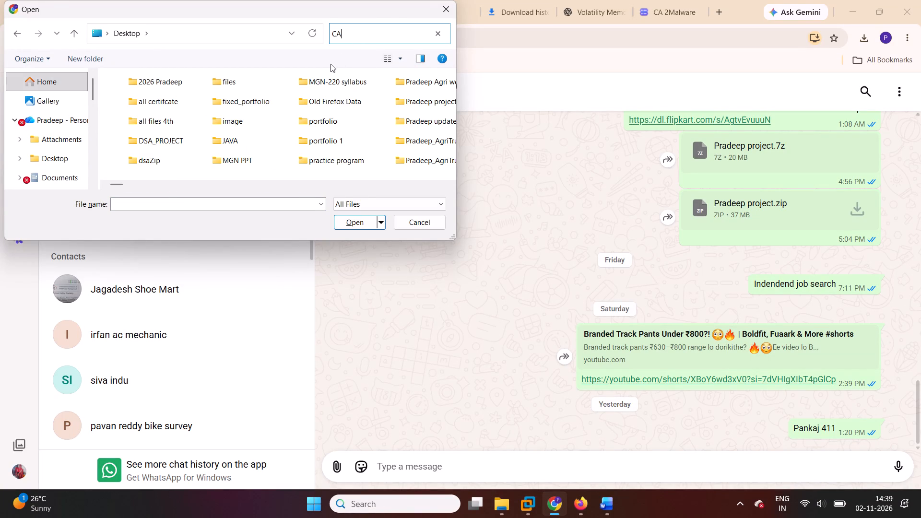
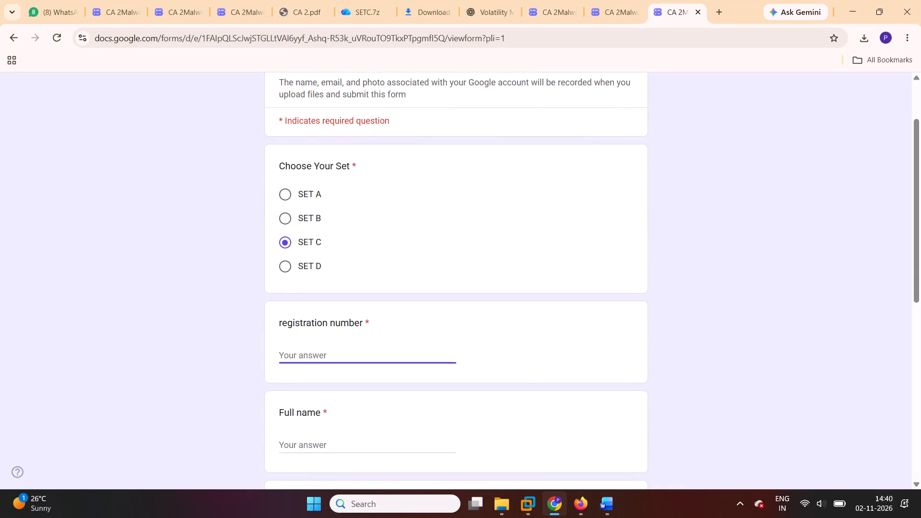
# Fill in the registration number and full name fields of the CA 2Malware form.
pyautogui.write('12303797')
pyautogui.scroll(-2, 316, 357)
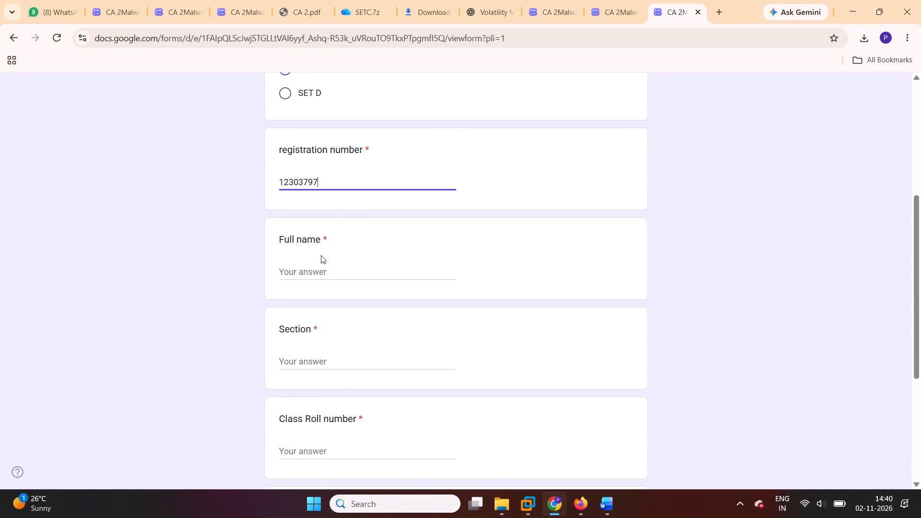
pyautogui.click(321, 255)
pyautogui.click(322, 260)
pyautogui.click(321, 266)
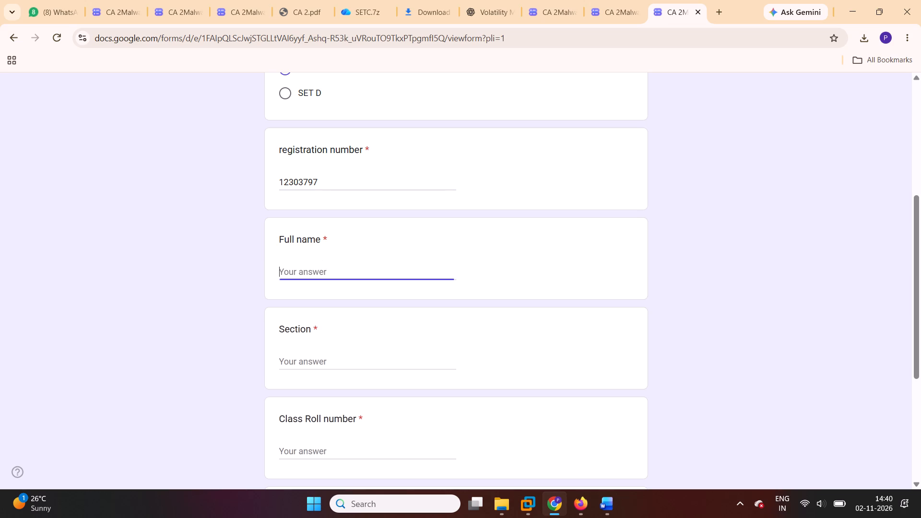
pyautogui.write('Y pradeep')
# Enter K23sp as the section and fill in the class roll number.
pyautogui.scroll(-1, 321, 266)
pyautogui.click(310, 350)
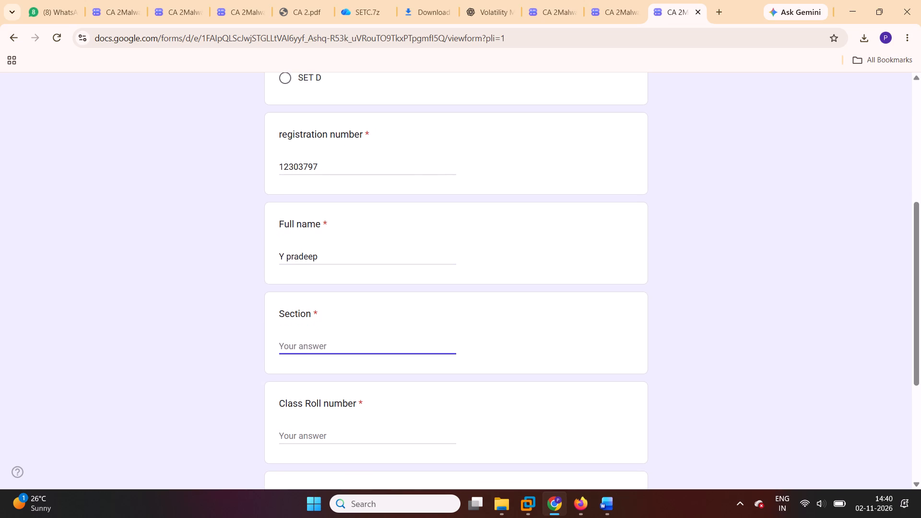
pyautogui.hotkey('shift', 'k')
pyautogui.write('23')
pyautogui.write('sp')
pyautogui.scroll(-2, 310, 350)
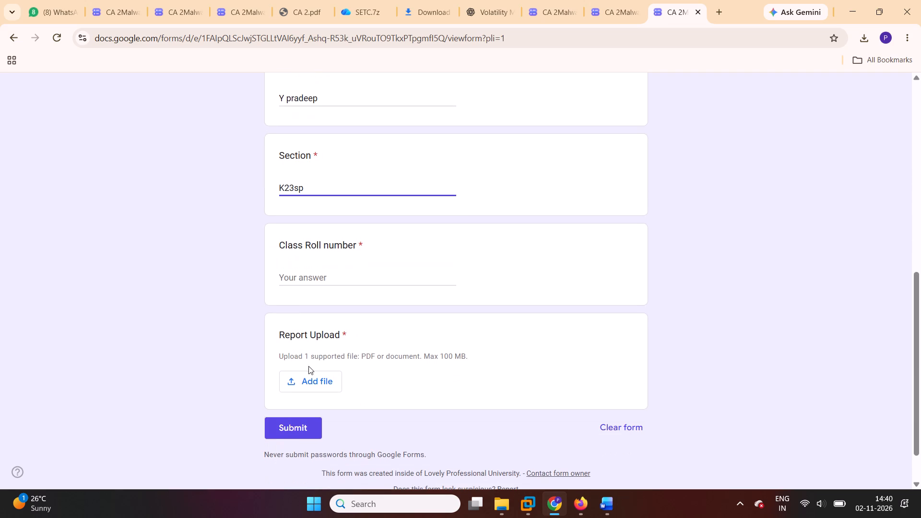
pyautogui.click(326, 276)
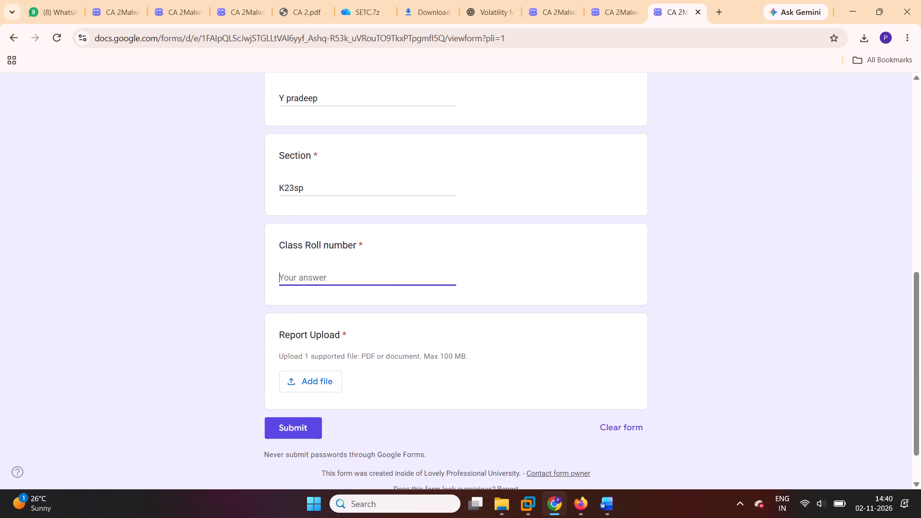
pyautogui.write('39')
pyautogui.scroll(-1, 326, 276)
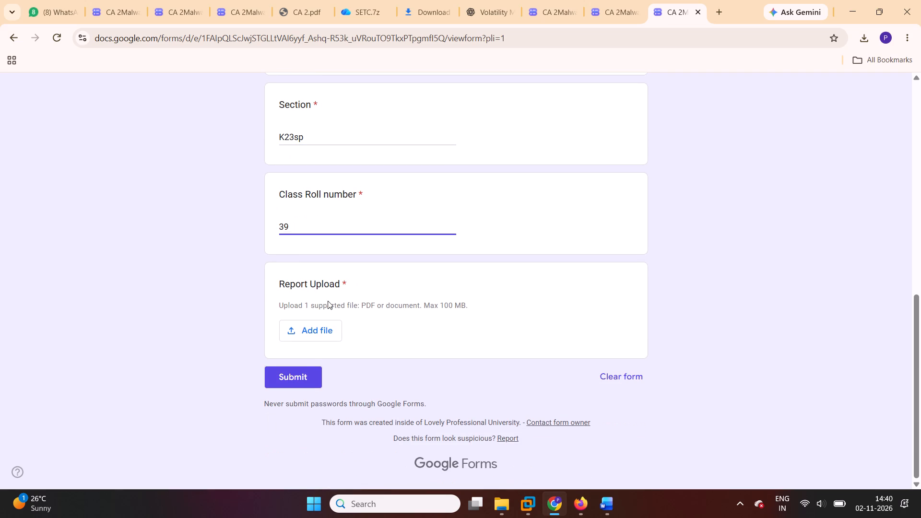
# Start adding a file to Report Upload and browse from Home to the Desktop folder.
pyautogui.click(322, 326)
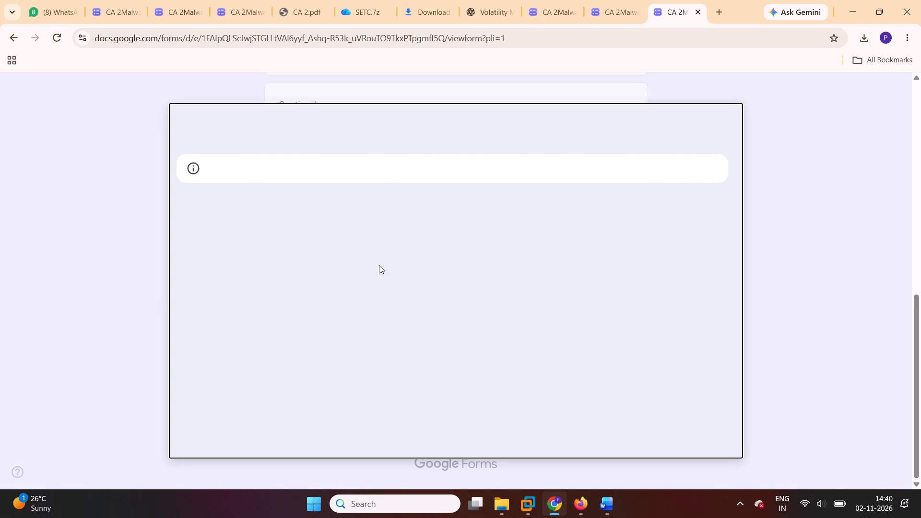
pyautogui.click(450, 363)
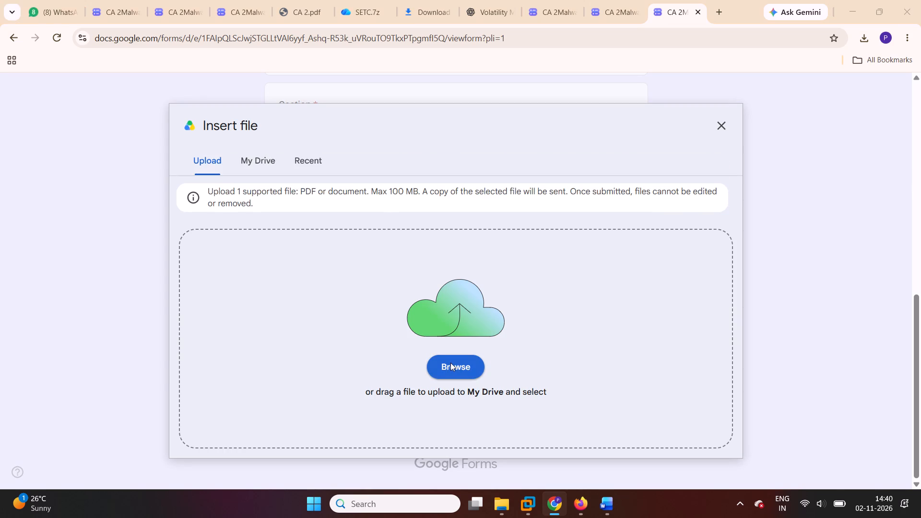
pyautogui.scroll(5, 38, 167)
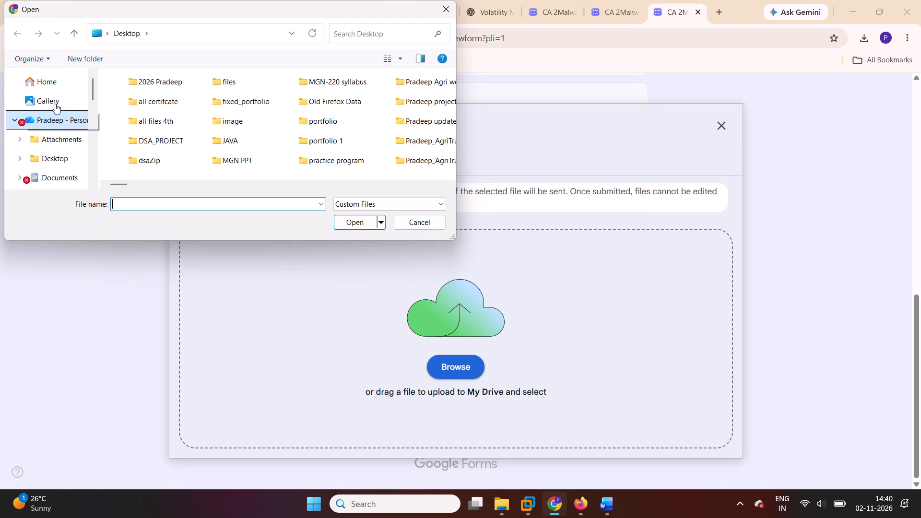
pyautogui.doubleClick(65, 80)
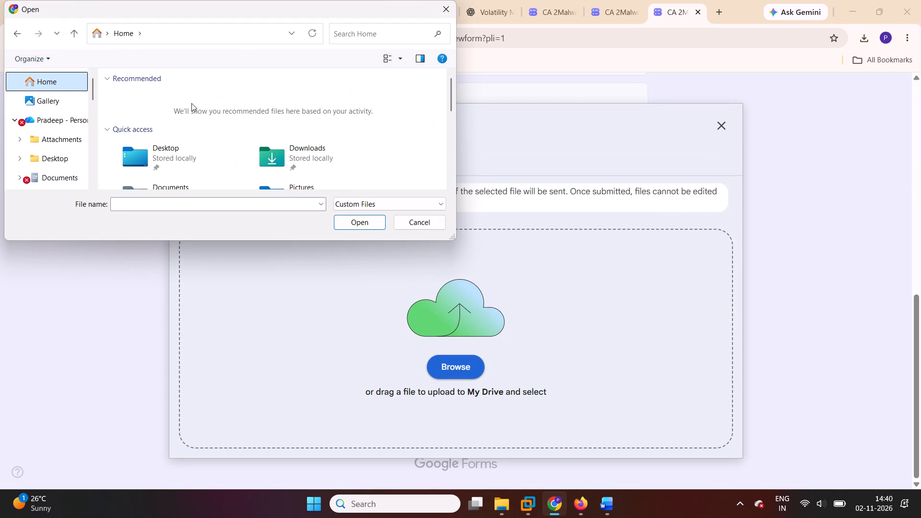
pyautogui.doubleClick(183, 150)
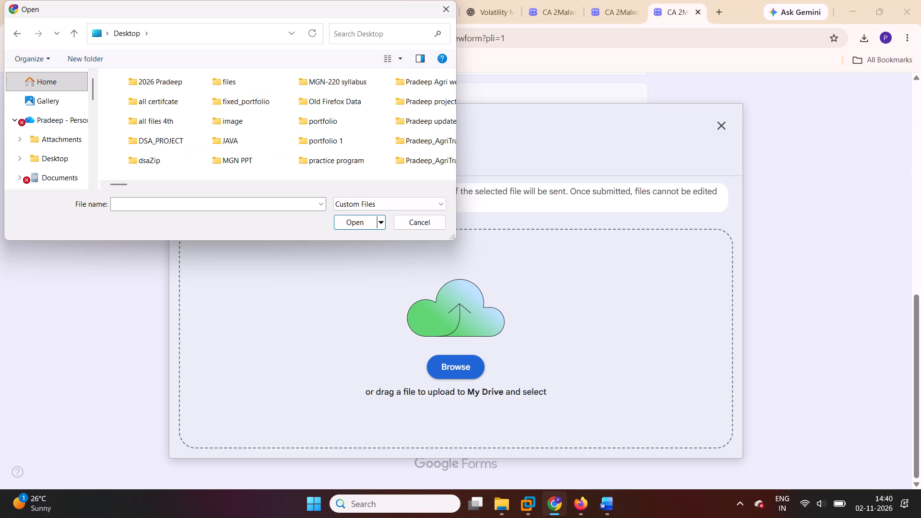
# Search the Desktop folder for "CA" and upload the CA 2 Malware 1 PDF as the report.
pyautogui.click(356, 35)
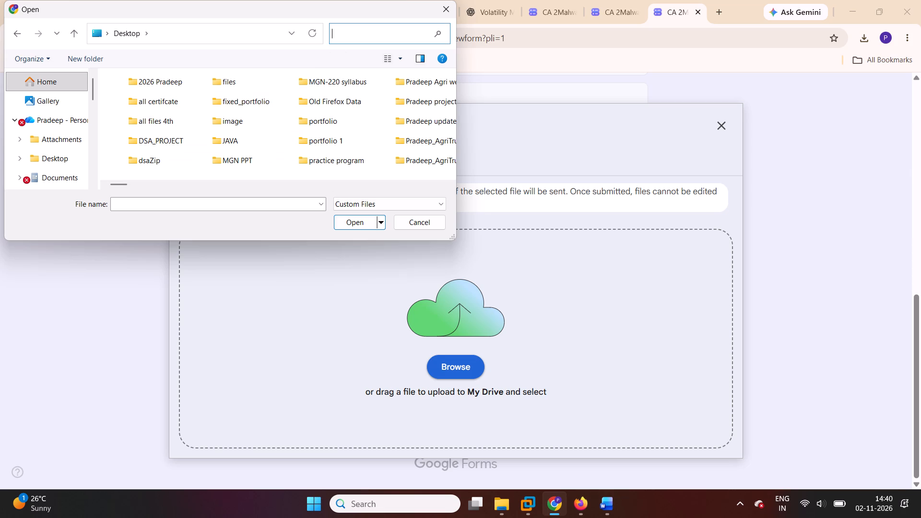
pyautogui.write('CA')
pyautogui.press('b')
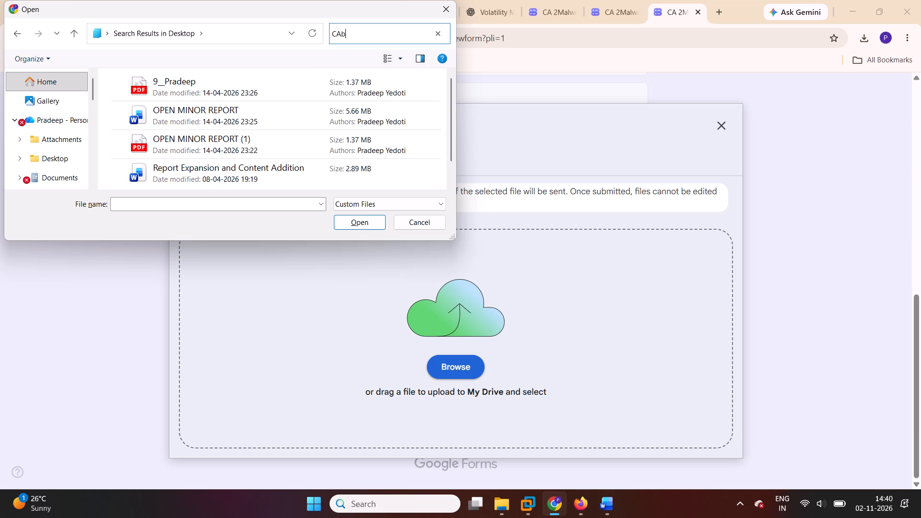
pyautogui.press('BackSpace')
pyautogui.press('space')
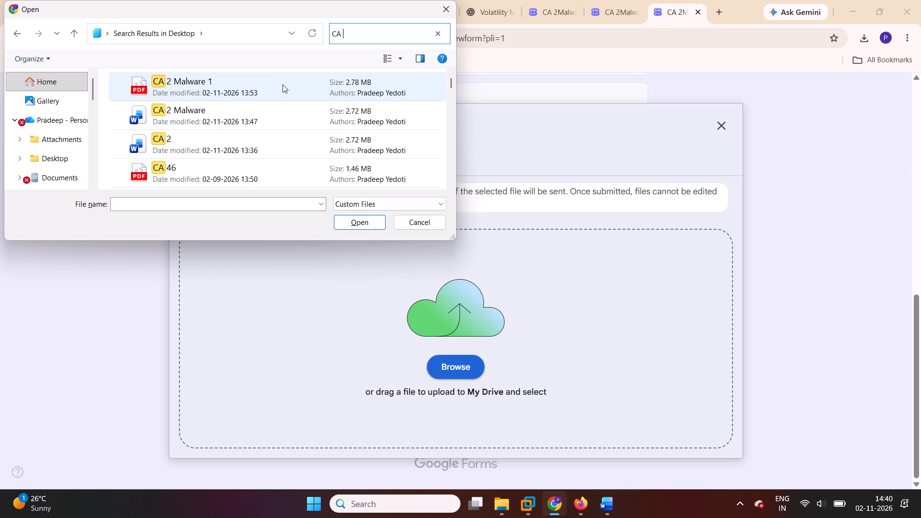
pyautogui.click(283, 84)
pyautogui.click(369, 227)
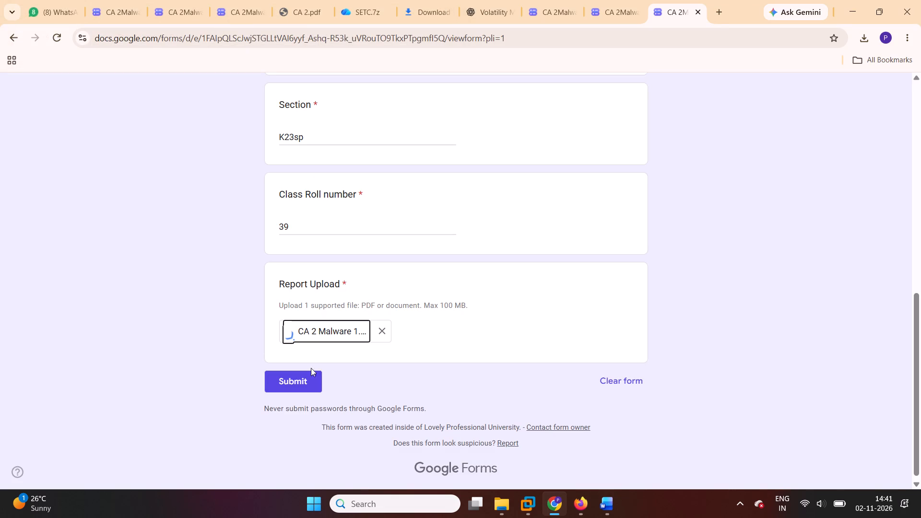
# Submit the completed form with the attached report.
pyautogui.click(303, 381)
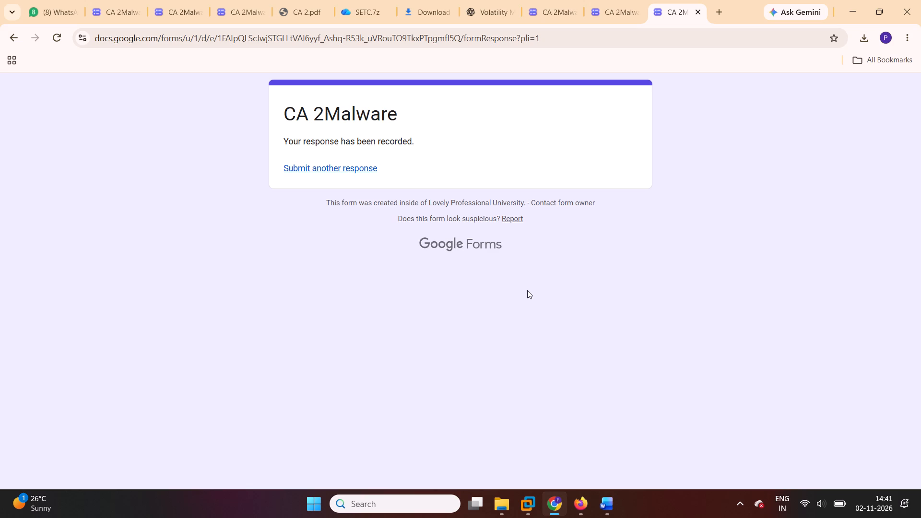
# Put the computer to sleep from the Windows desktop.
pyautogui.hotkey('alt', 'F4')
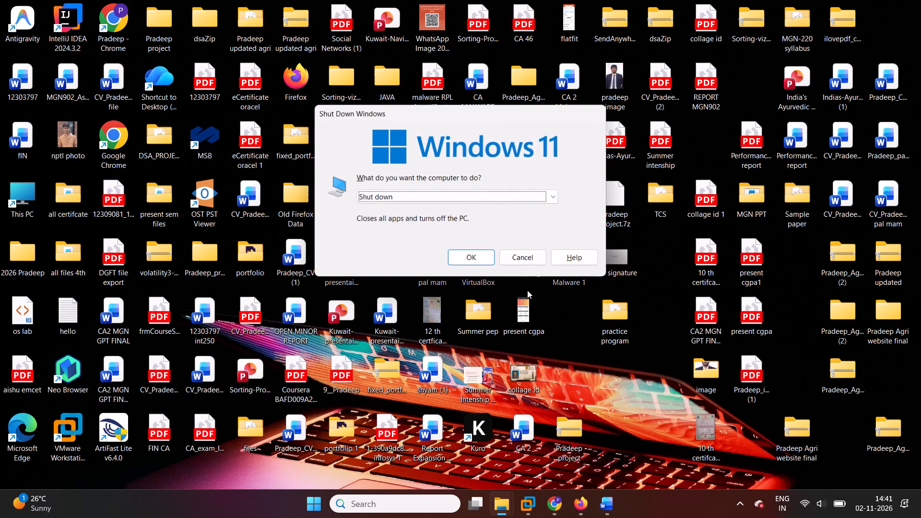
pyautogui.press('Up')
pyautogui.press('Return')
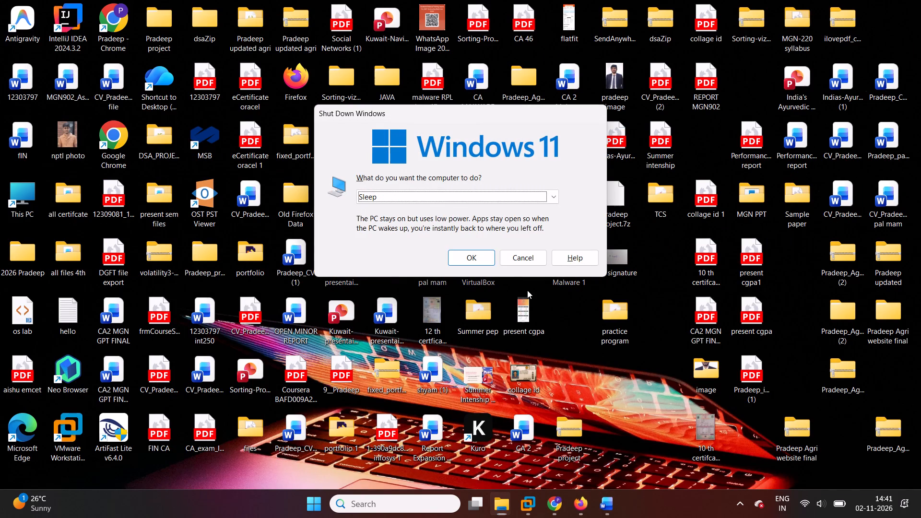